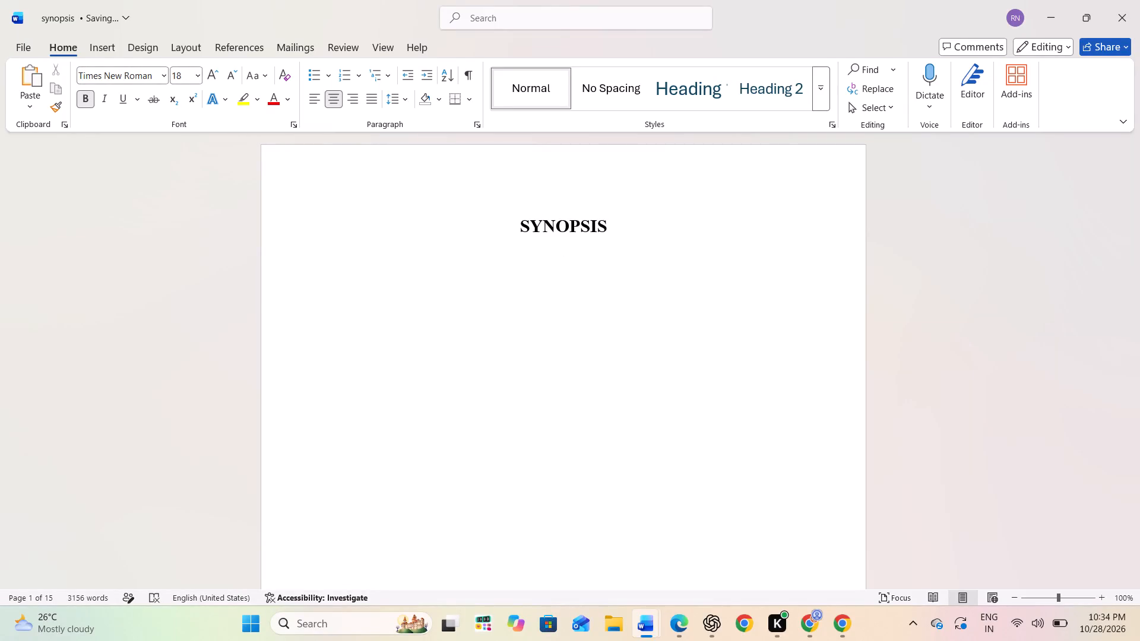
# Add the label "Title of the project:" in 16 pt bold on the line below the SYNOPSIS heading.
pyautogui.click(201, 75)
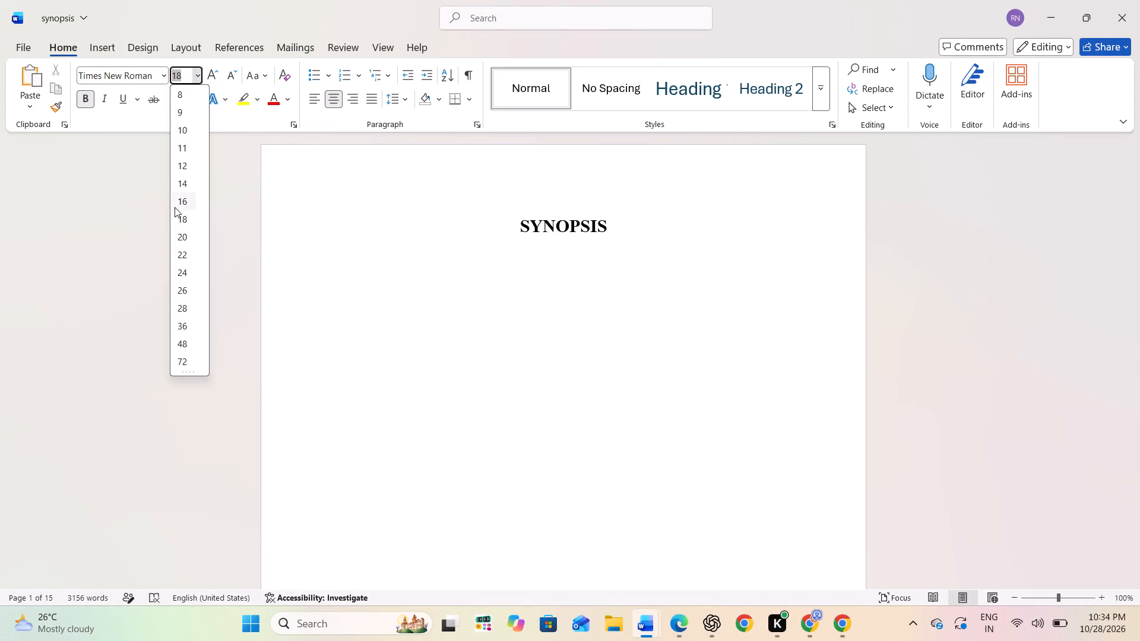
pyautogui.click(174, 197)
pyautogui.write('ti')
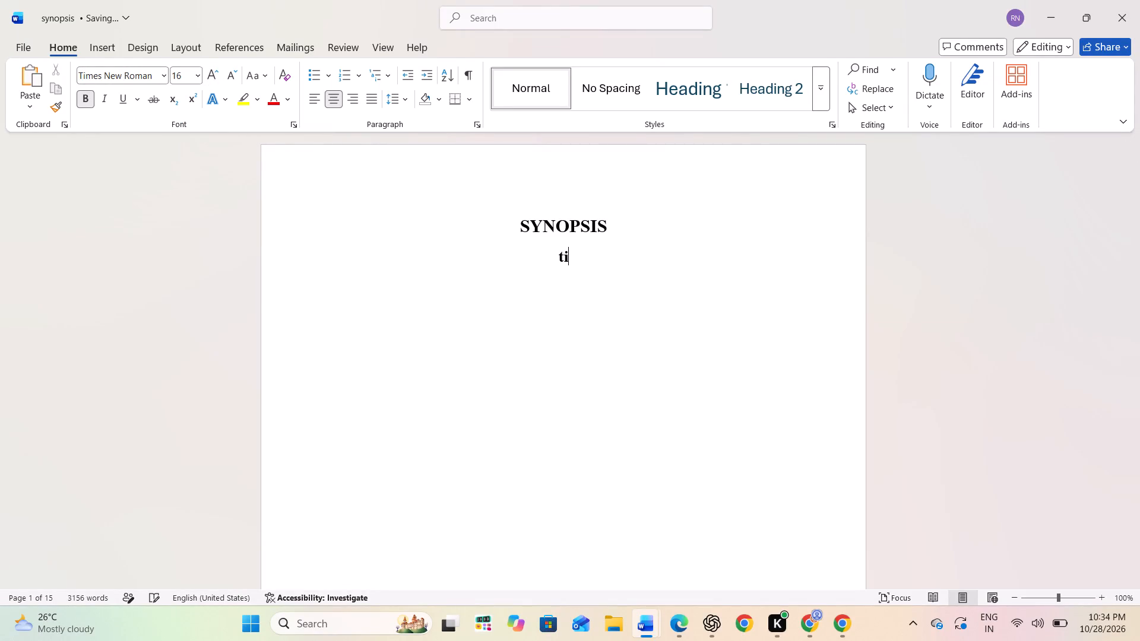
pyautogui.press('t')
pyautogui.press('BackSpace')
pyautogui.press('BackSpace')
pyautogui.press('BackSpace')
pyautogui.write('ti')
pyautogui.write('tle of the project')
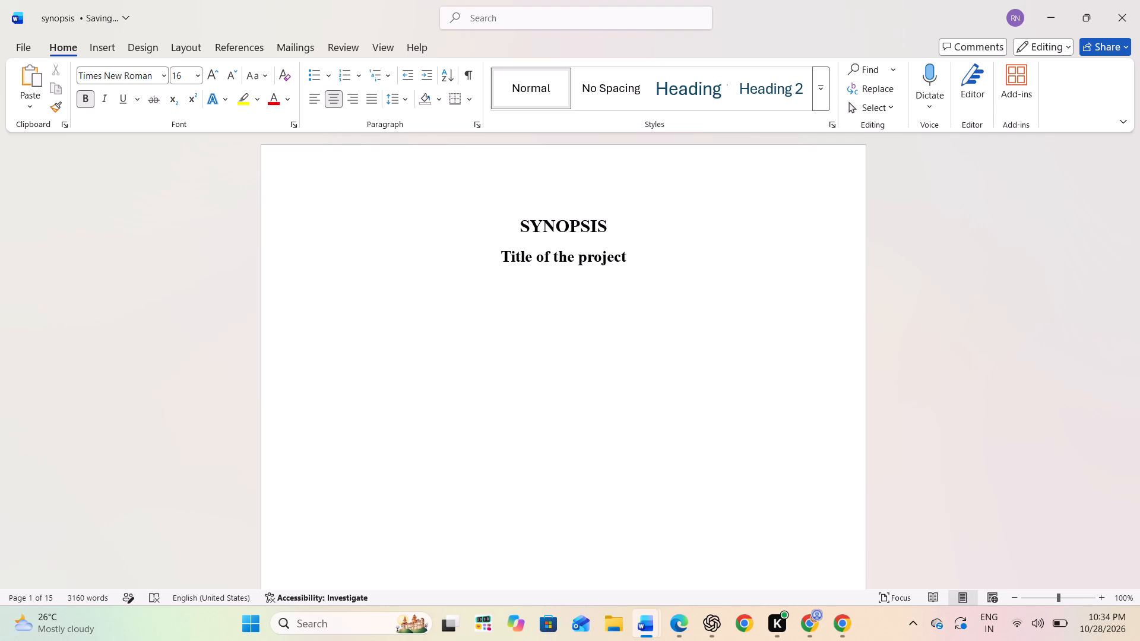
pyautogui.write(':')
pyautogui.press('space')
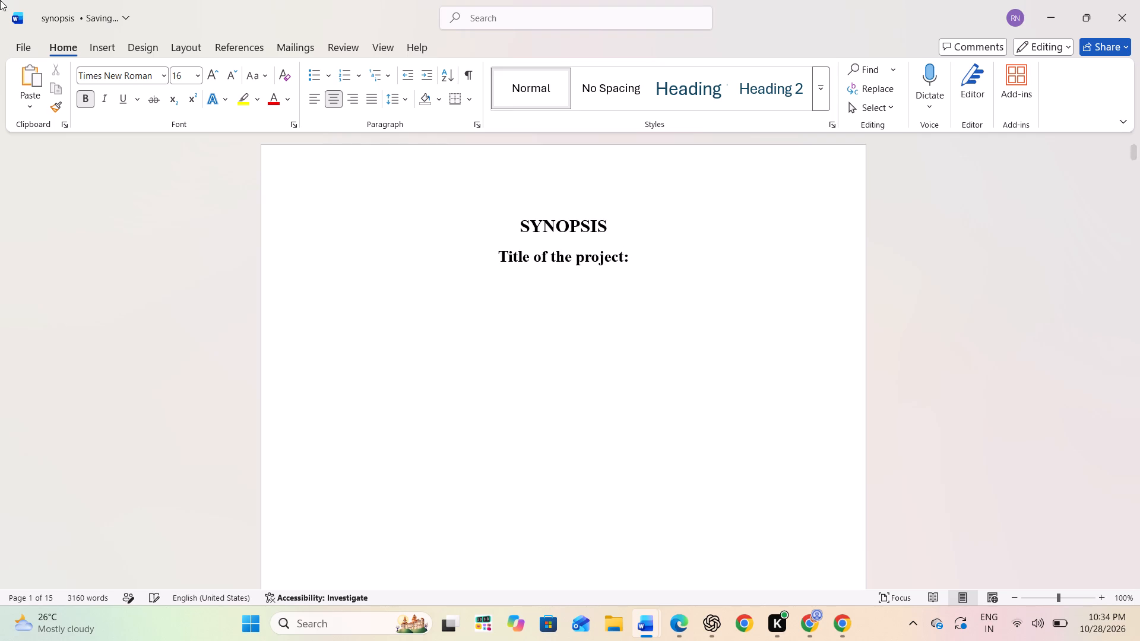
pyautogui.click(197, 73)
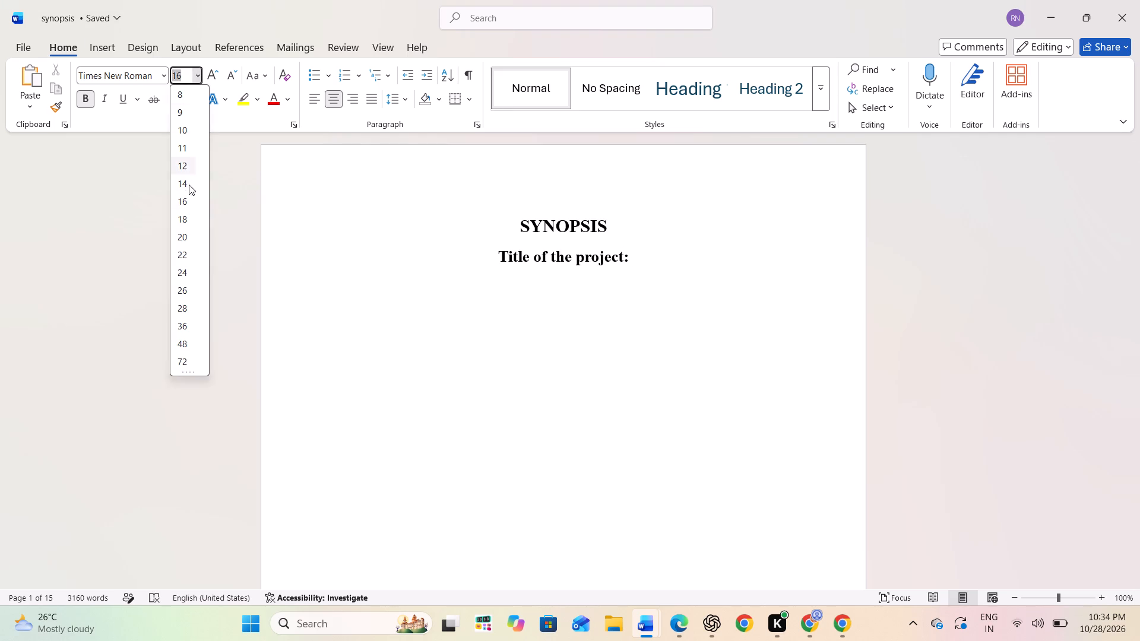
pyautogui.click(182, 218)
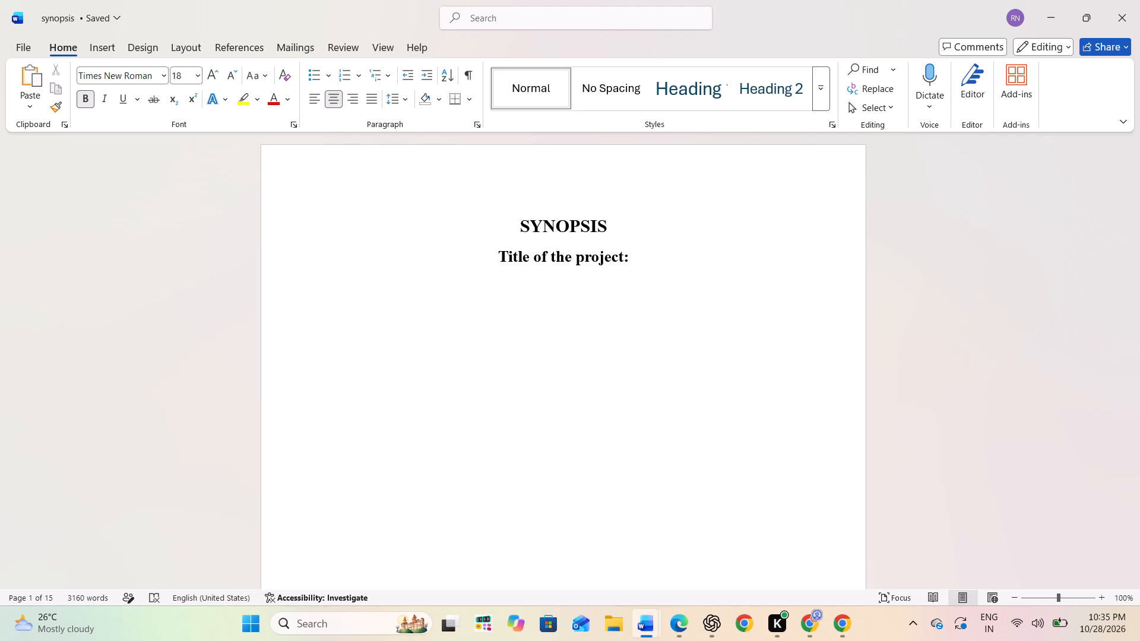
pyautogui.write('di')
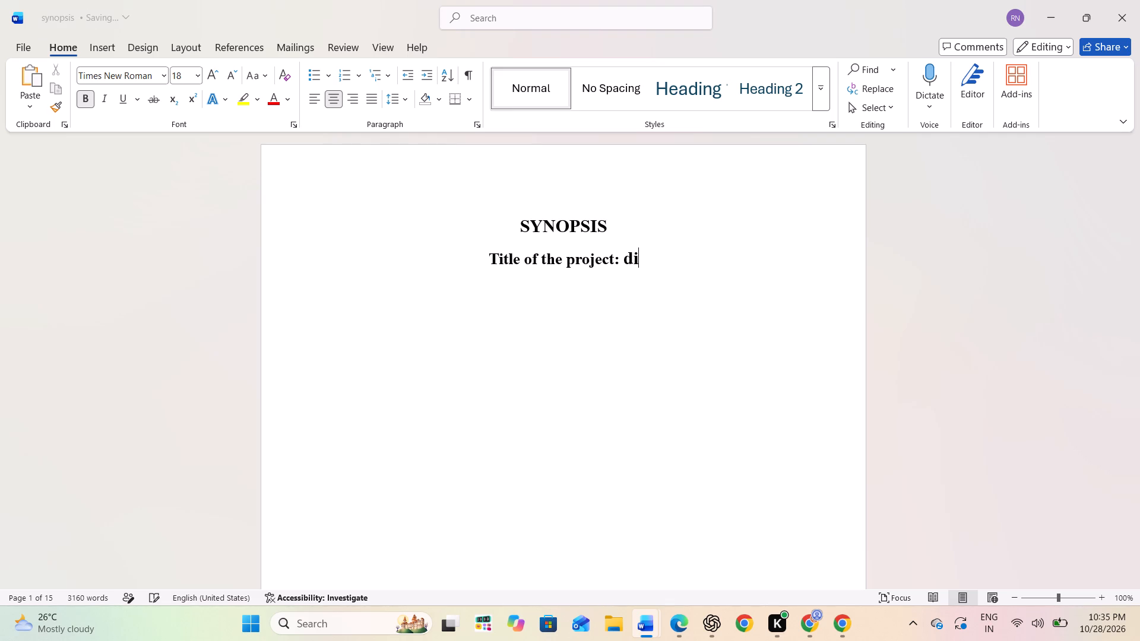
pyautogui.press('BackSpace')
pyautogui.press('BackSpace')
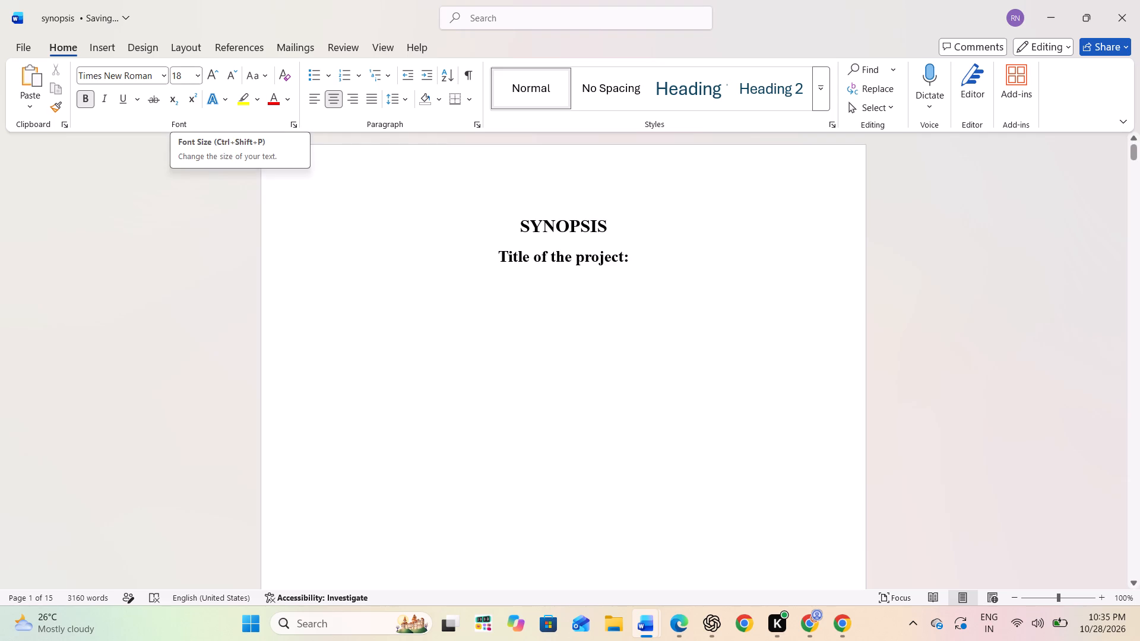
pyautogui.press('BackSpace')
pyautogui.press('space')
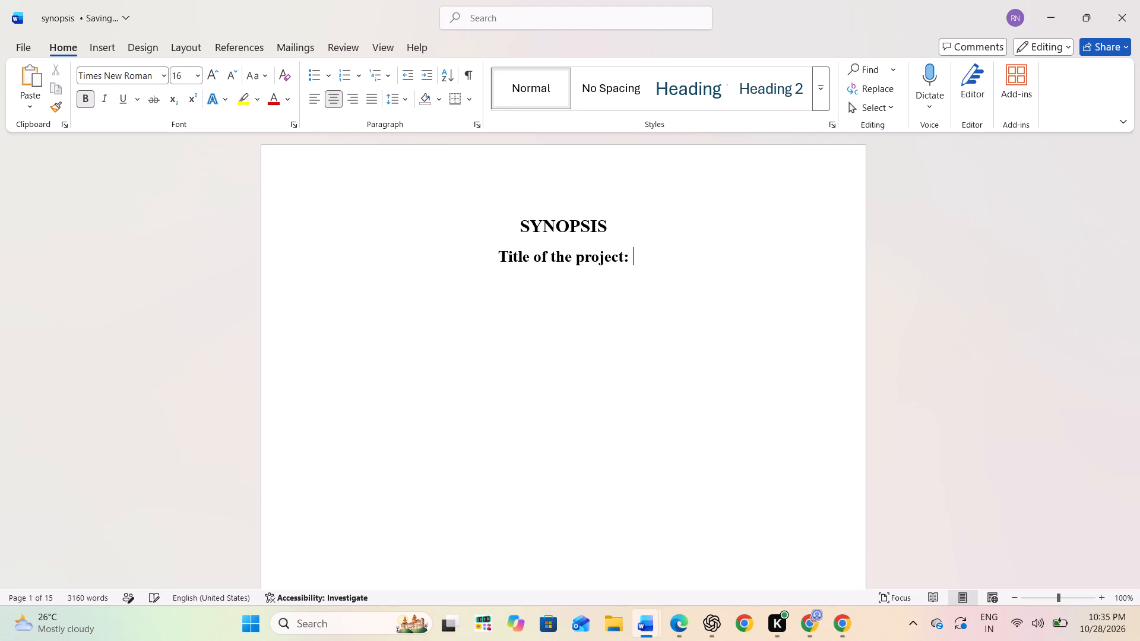
# Write "digital technology and its in" after the "Title of the project:" label.
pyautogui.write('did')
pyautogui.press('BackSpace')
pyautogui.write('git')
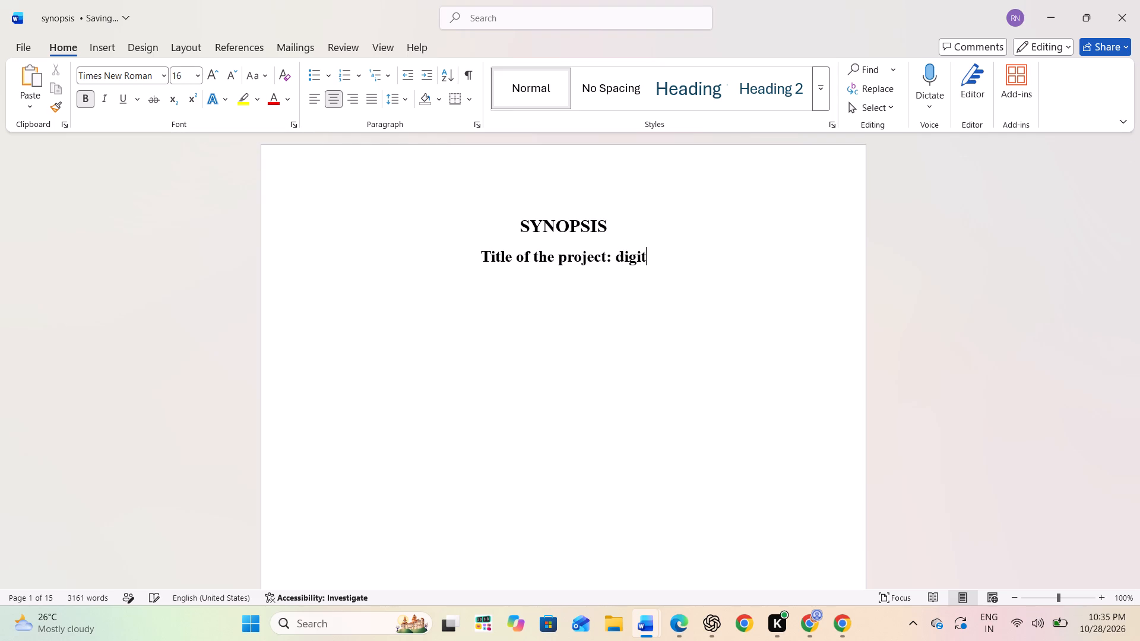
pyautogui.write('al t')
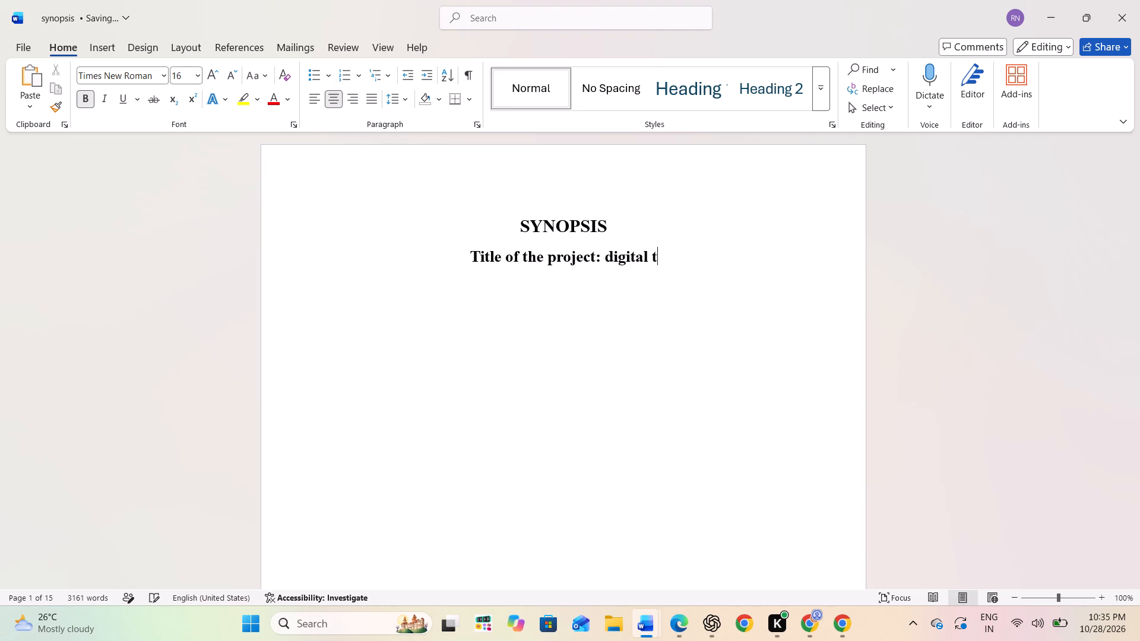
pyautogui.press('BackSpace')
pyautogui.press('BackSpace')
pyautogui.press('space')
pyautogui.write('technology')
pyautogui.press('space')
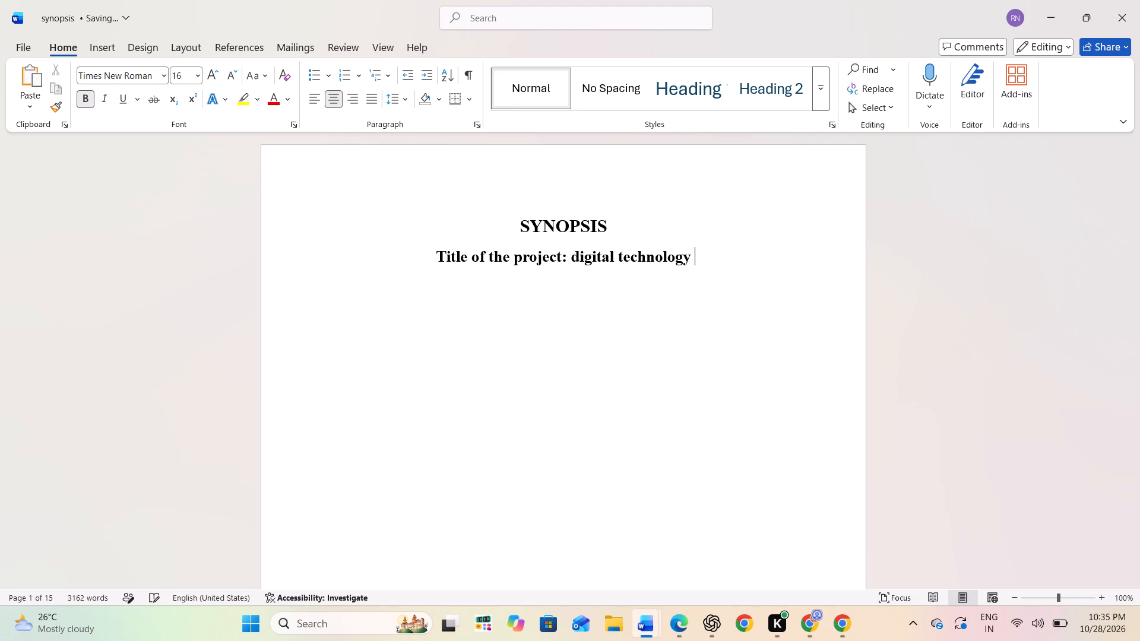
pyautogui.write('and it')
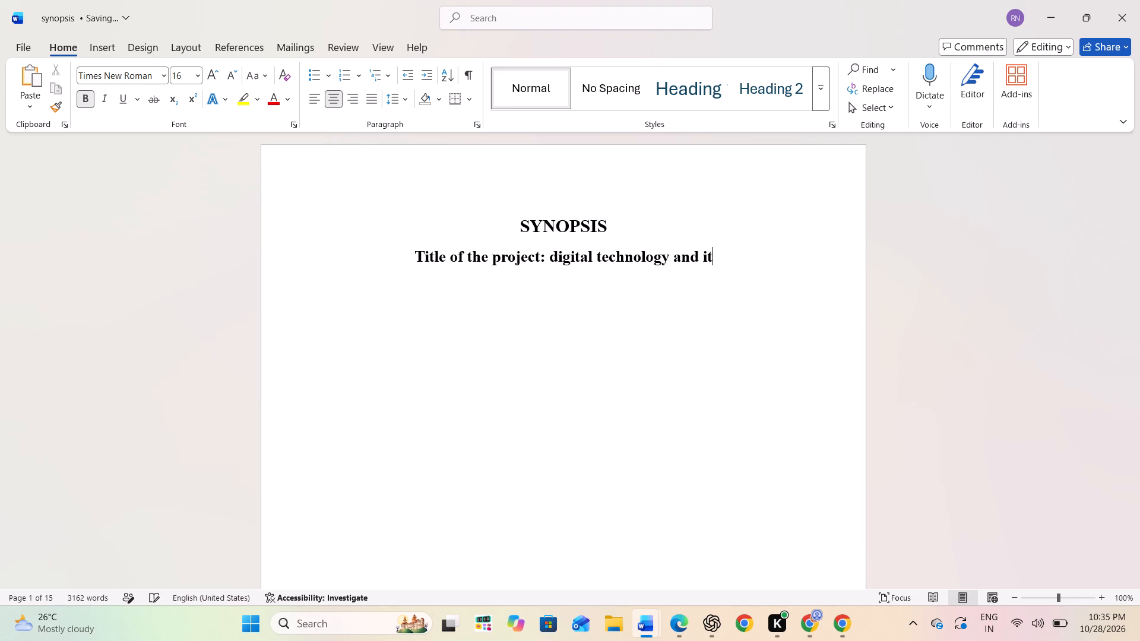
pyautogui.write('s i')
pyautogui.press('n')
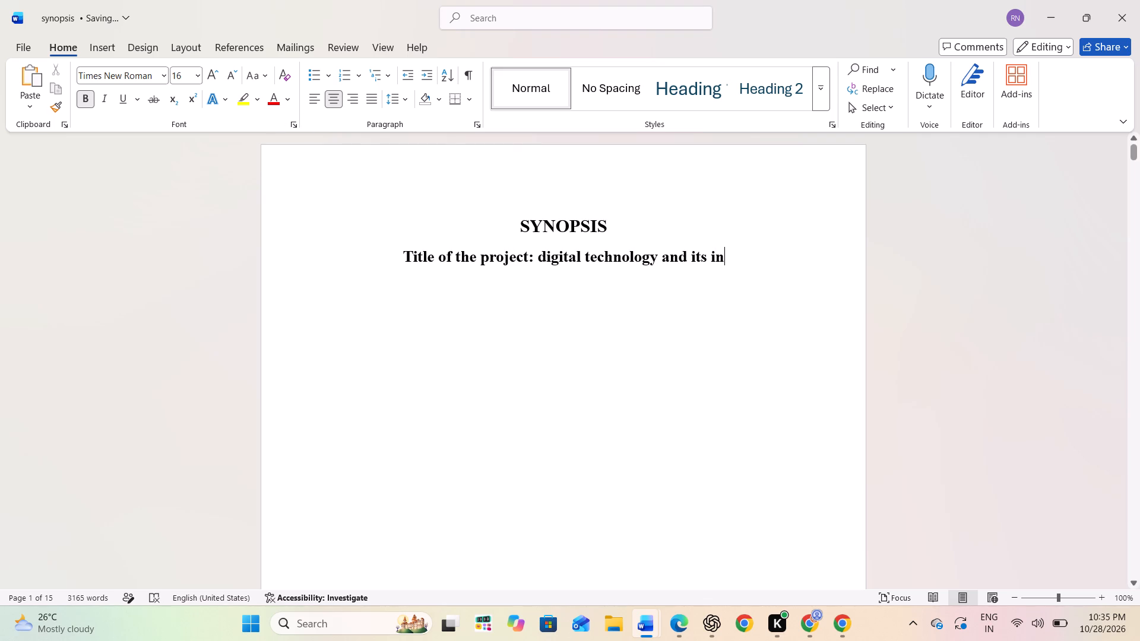
# Insert a blank line between the SYNOPSIS heading and the project title line.
pyautogui.click(614, 227)
pyautogui.click(406, 250)
pyautogui.press('Return')
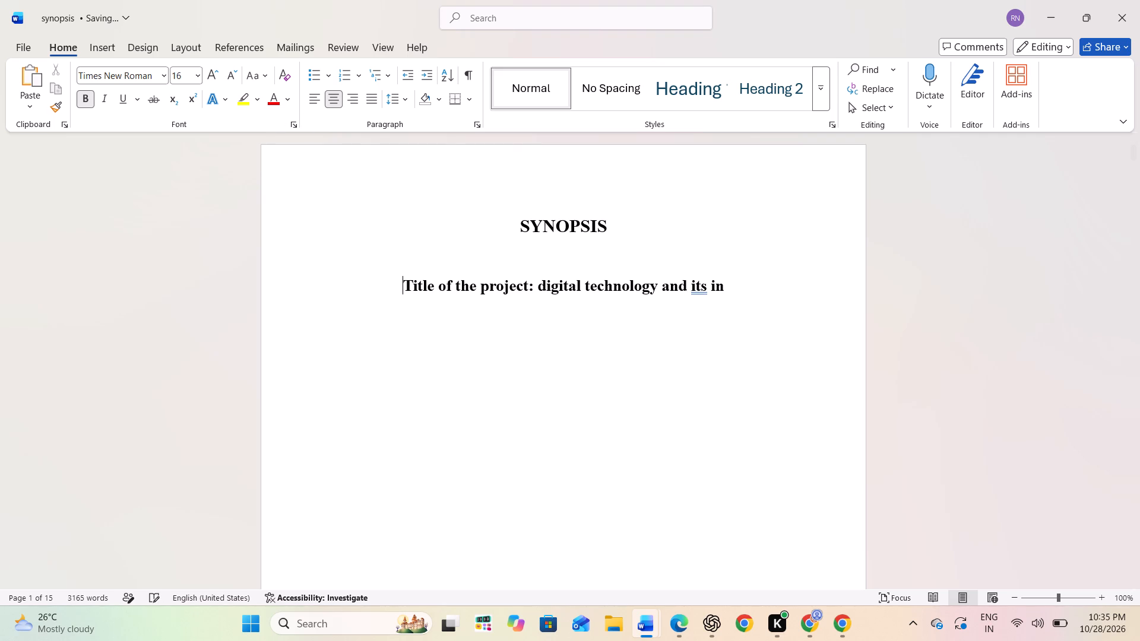
# Continue the project title from "in" so it ends with "influence on younger genearation and urban families.".
pyautogui.click(721, 280)
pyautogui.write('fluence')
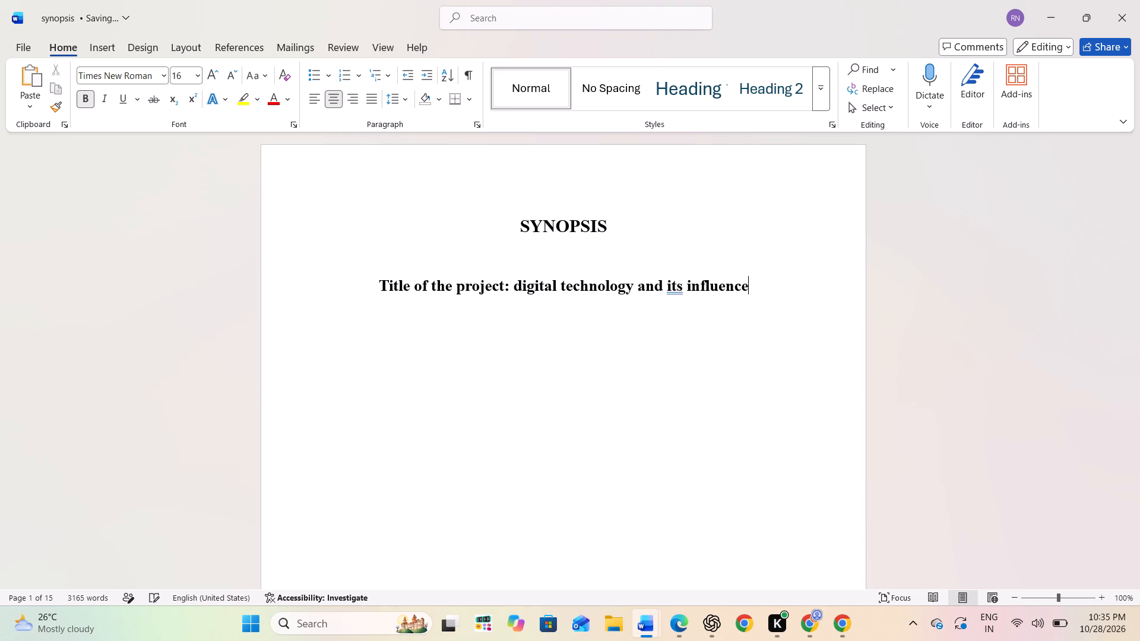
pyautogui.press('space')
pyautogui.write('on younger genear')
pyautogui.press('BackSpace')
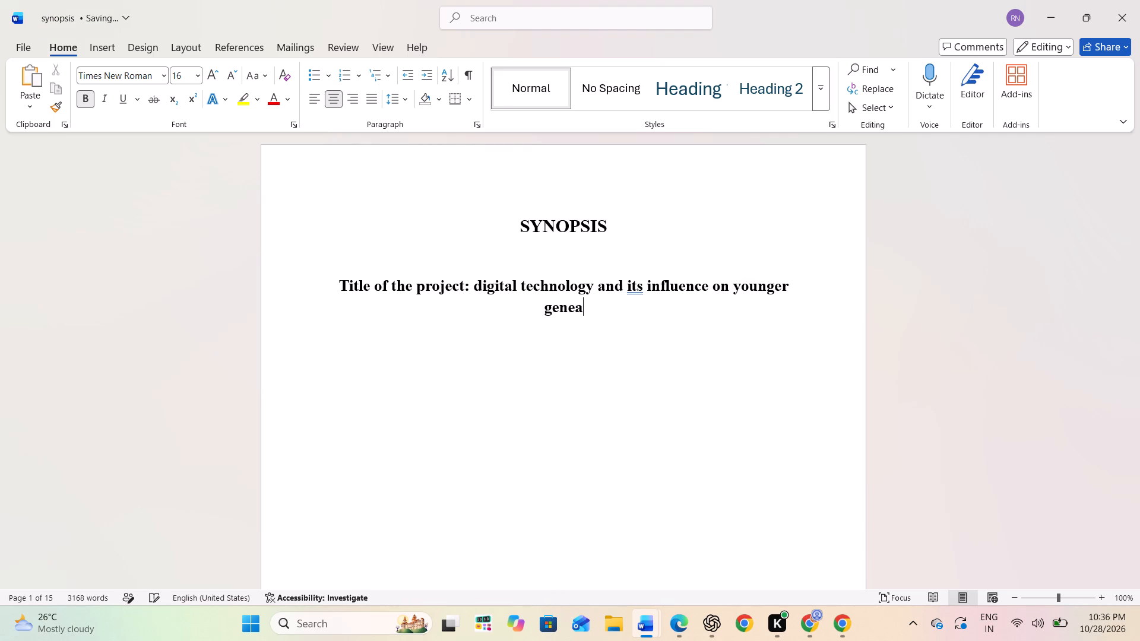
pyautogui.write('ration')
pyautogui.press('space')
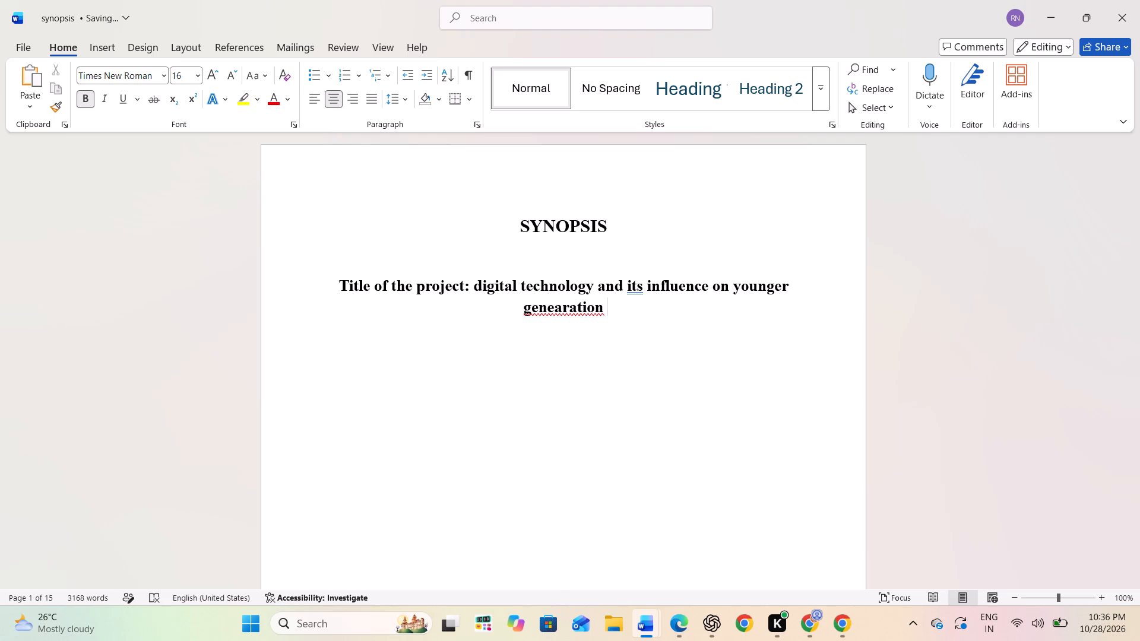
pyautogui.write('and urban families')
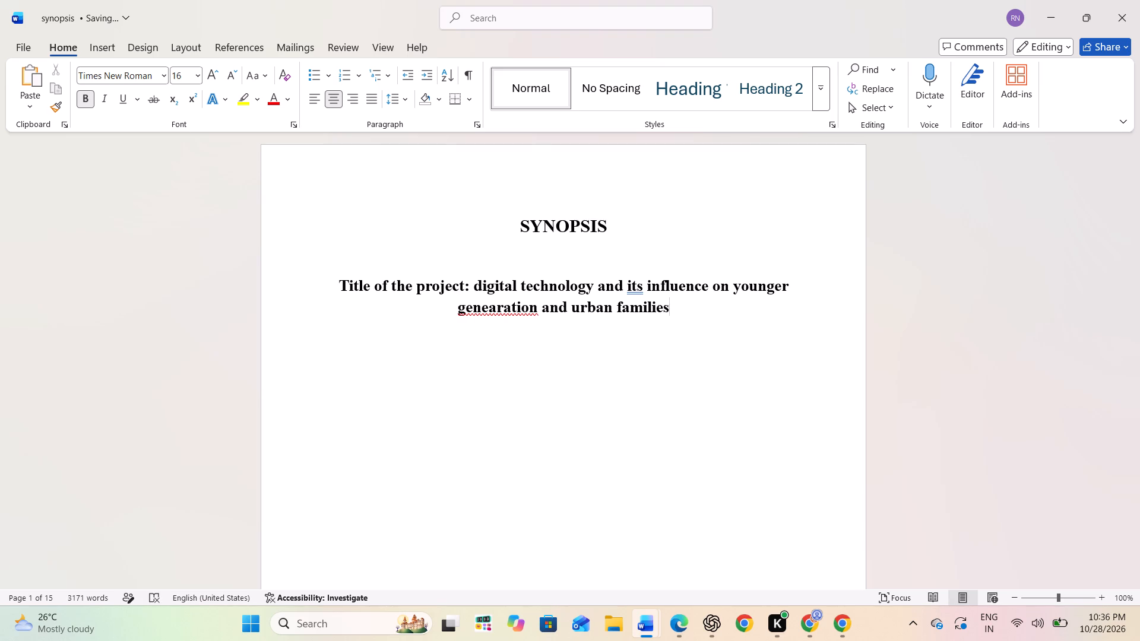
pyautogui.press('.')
# Add the label "Program name and code:" in non-bold text on a new line below the project title.
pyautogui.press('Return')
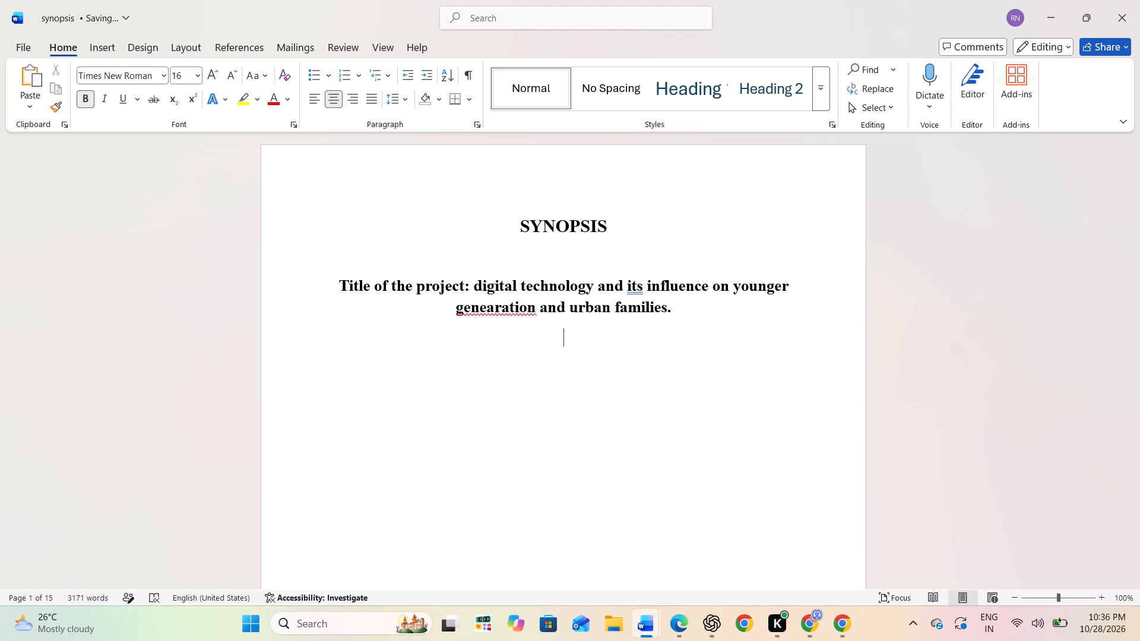
pyautogui.click(77, 95)
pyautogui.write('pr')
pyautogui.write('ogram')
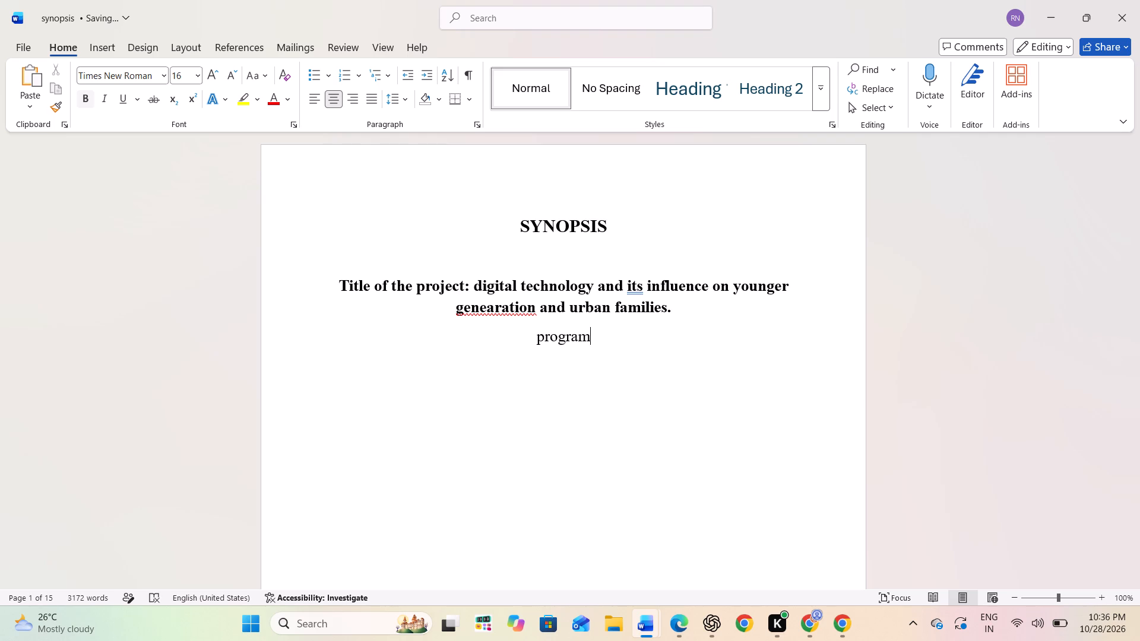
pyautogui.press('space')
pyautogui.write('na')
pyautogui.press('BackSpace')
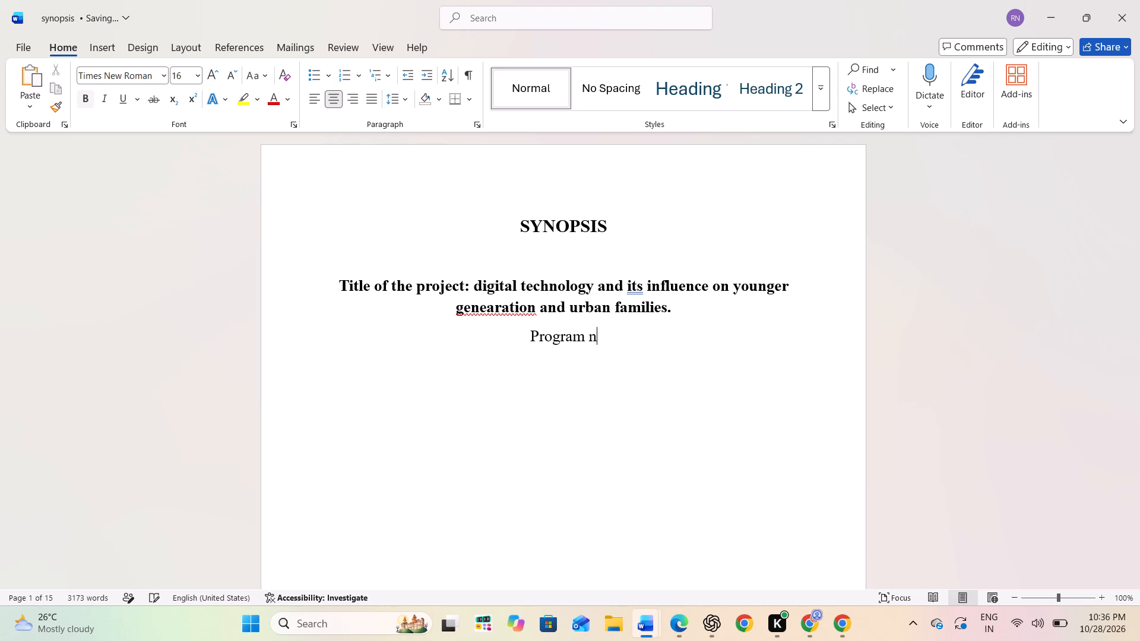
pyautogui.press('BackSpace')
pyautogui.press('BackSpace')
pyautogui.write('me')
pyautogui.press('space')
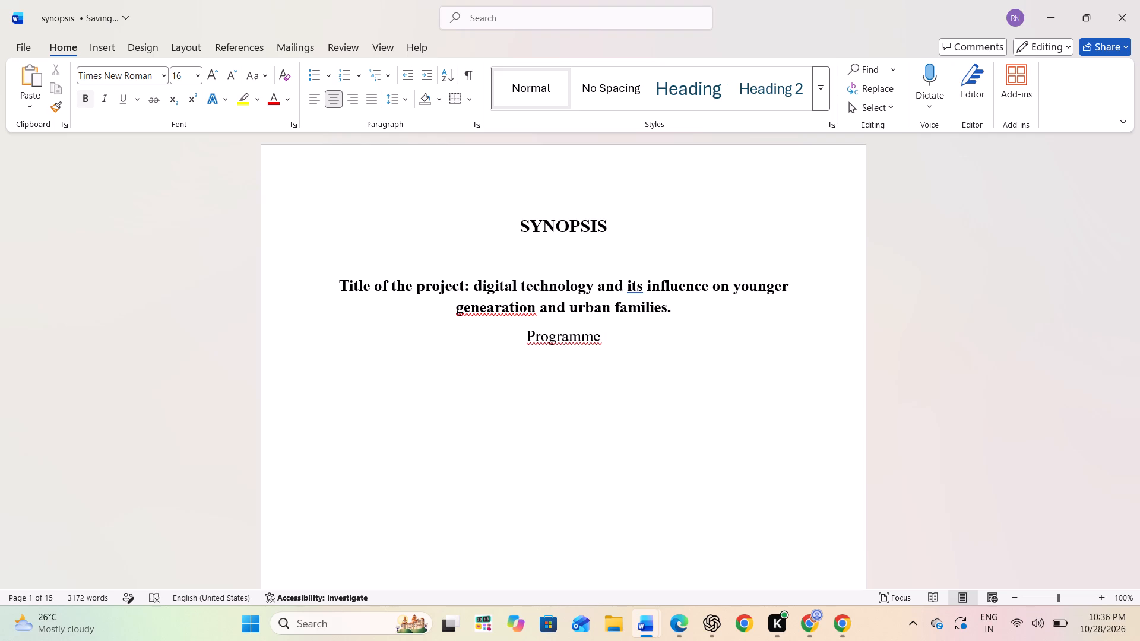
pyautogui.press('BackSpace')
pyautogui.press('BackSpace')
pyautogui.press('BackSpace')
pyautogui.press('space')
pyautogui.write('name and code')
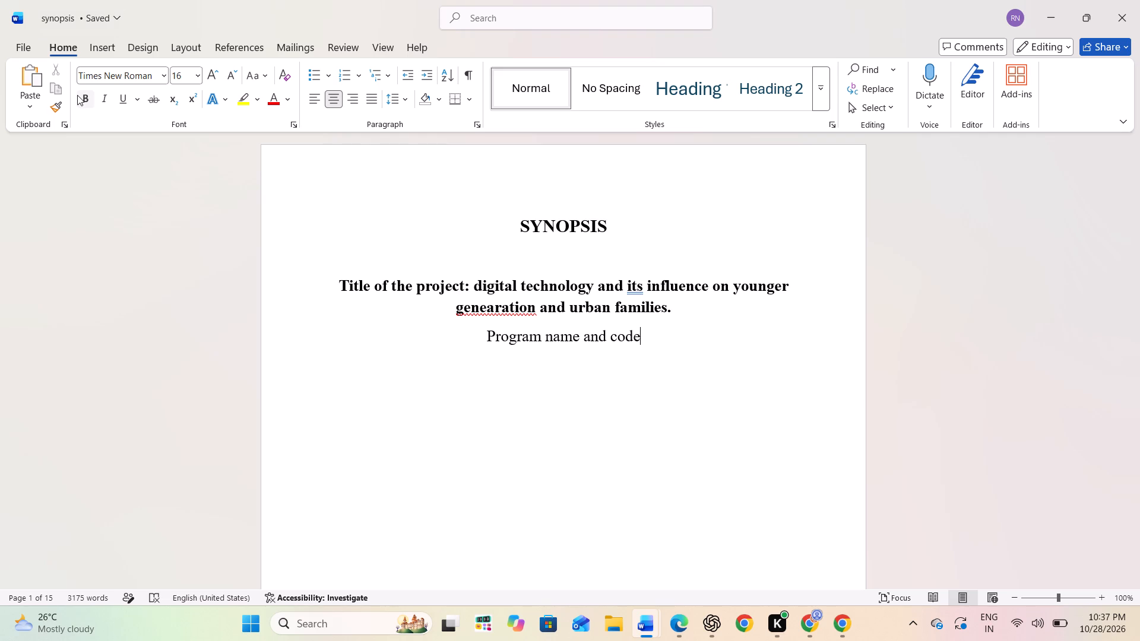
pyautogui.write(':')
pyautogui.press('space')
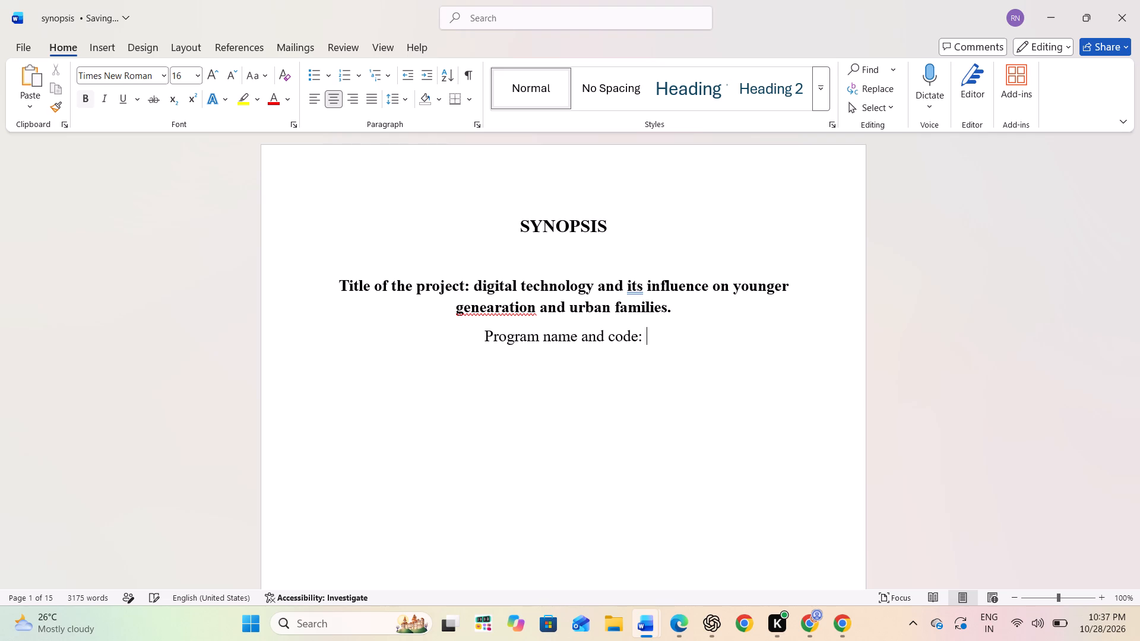
# Enter "bachelors of science" after the "Program name and code:" label.
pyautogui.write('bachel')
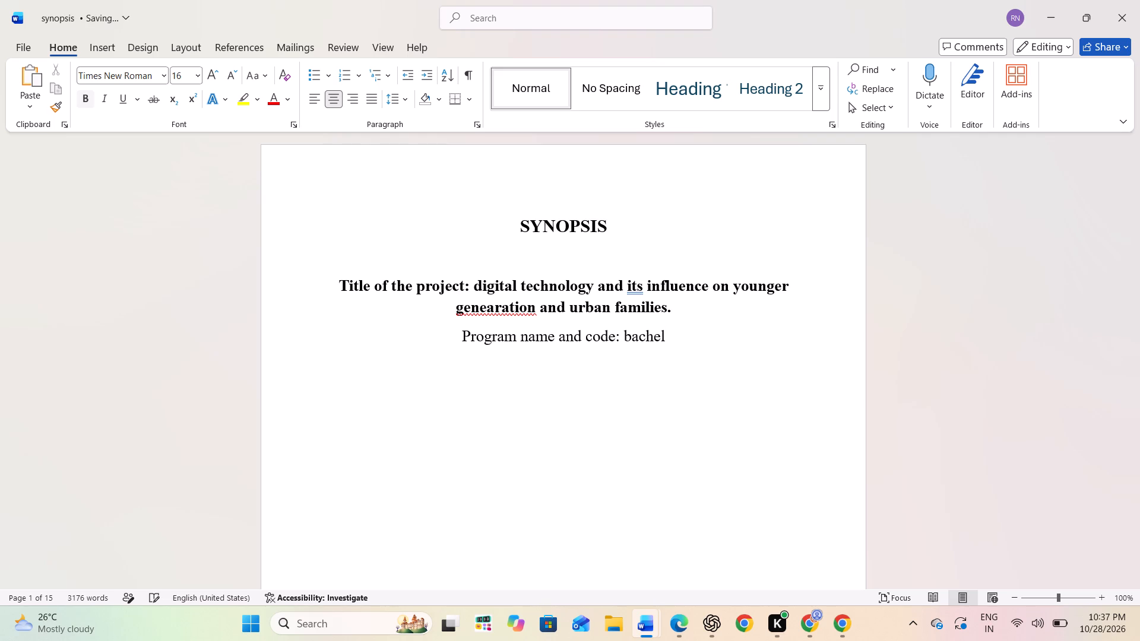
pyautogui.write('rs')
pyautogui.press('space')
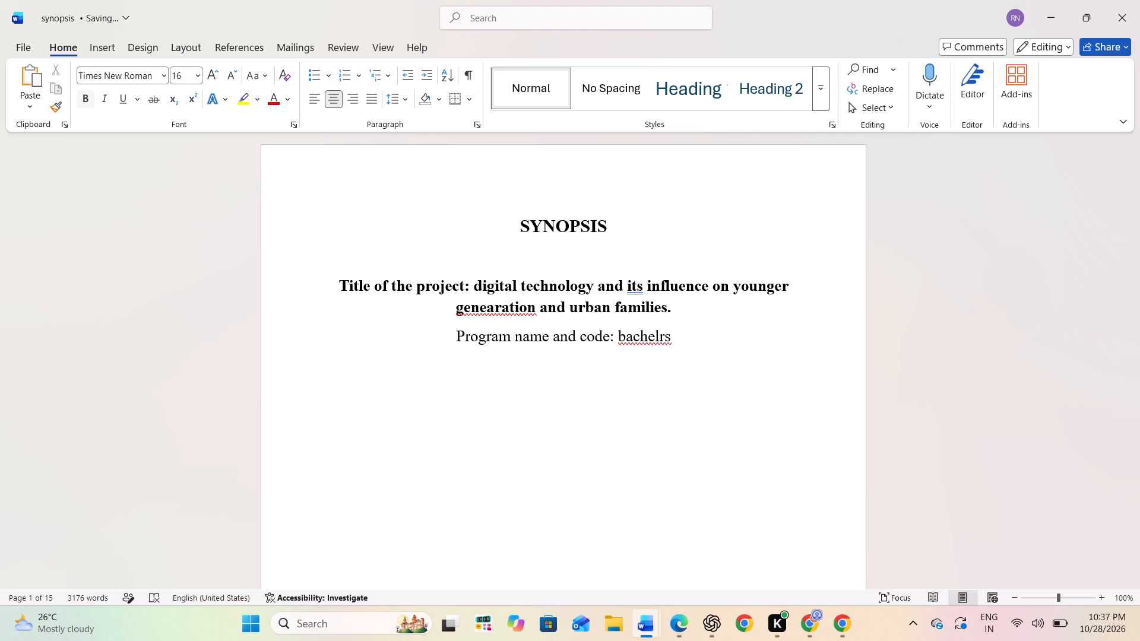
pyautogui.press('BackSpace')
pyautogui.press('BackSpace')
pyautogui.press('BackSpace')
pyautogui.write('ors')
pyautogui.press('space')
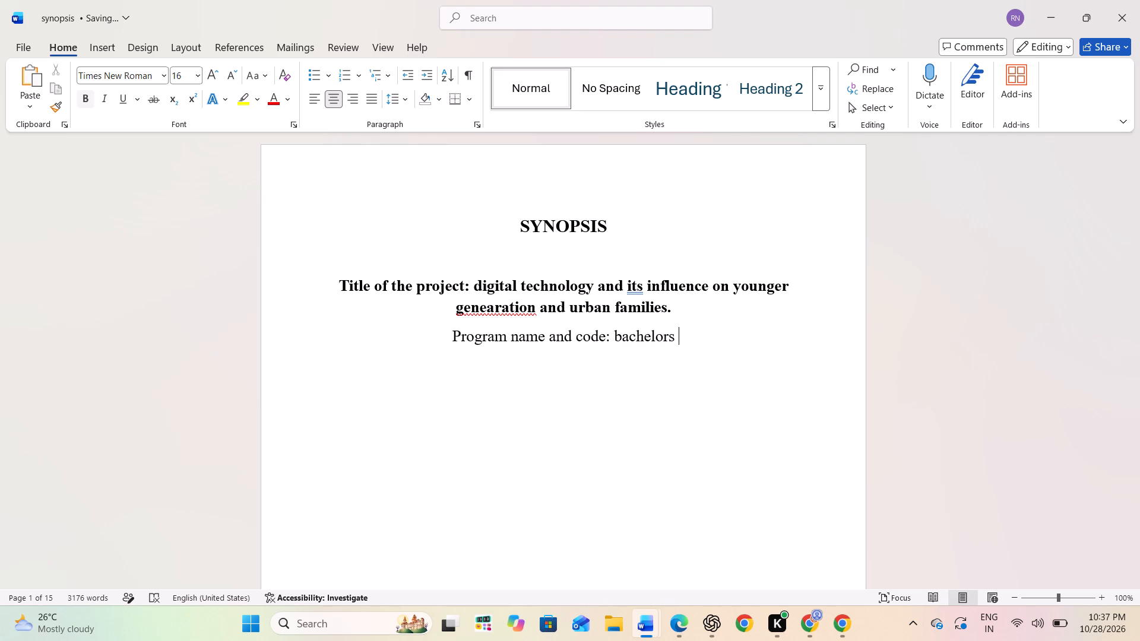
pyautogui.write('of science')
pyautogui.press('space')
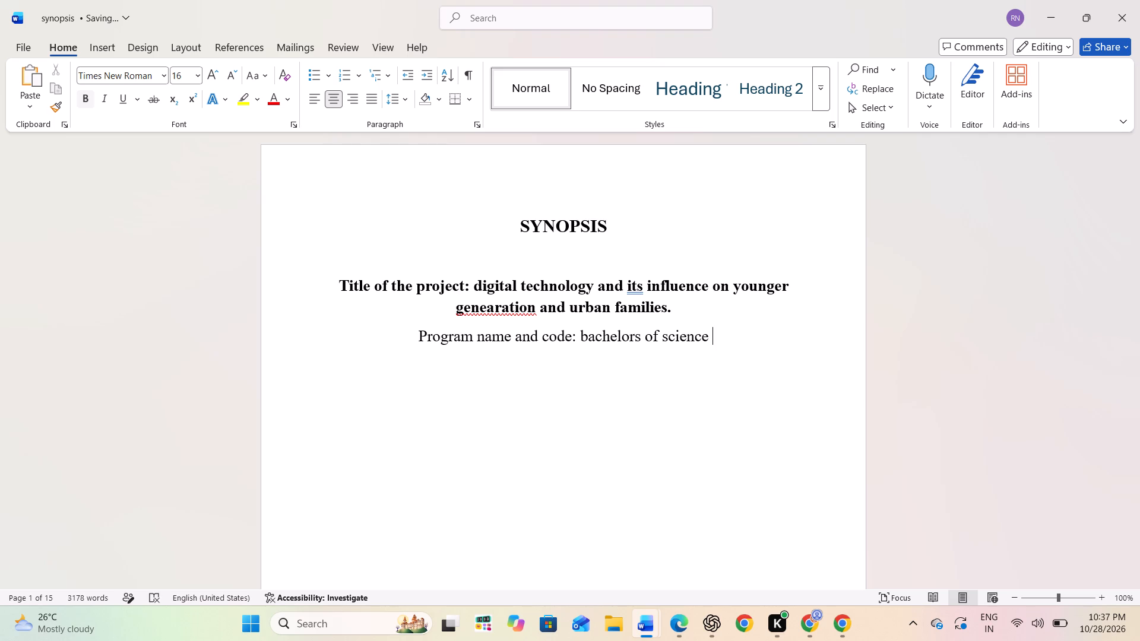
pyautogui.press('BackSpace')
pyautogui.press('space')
# Complete the program name and code with "(honors) anthropology/ bscanh" after "bachelors of science".
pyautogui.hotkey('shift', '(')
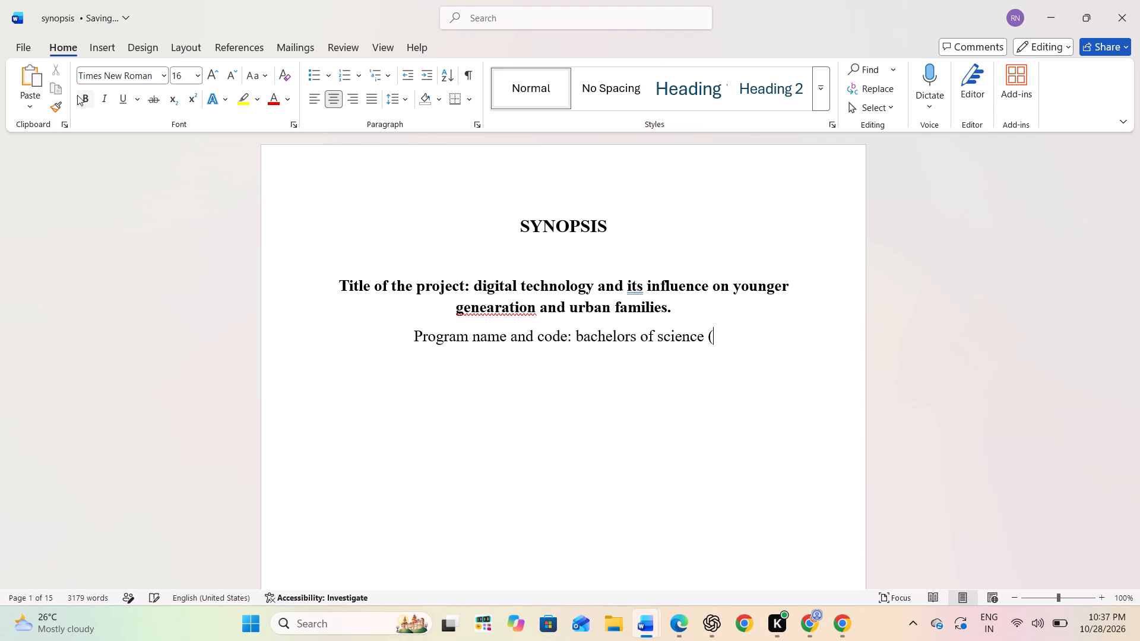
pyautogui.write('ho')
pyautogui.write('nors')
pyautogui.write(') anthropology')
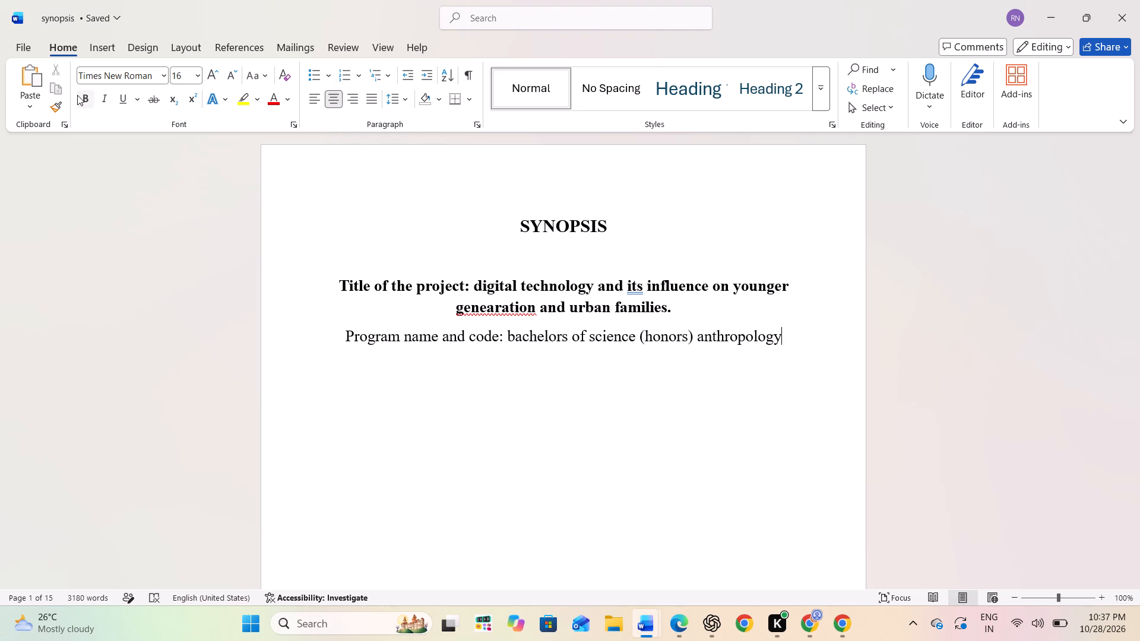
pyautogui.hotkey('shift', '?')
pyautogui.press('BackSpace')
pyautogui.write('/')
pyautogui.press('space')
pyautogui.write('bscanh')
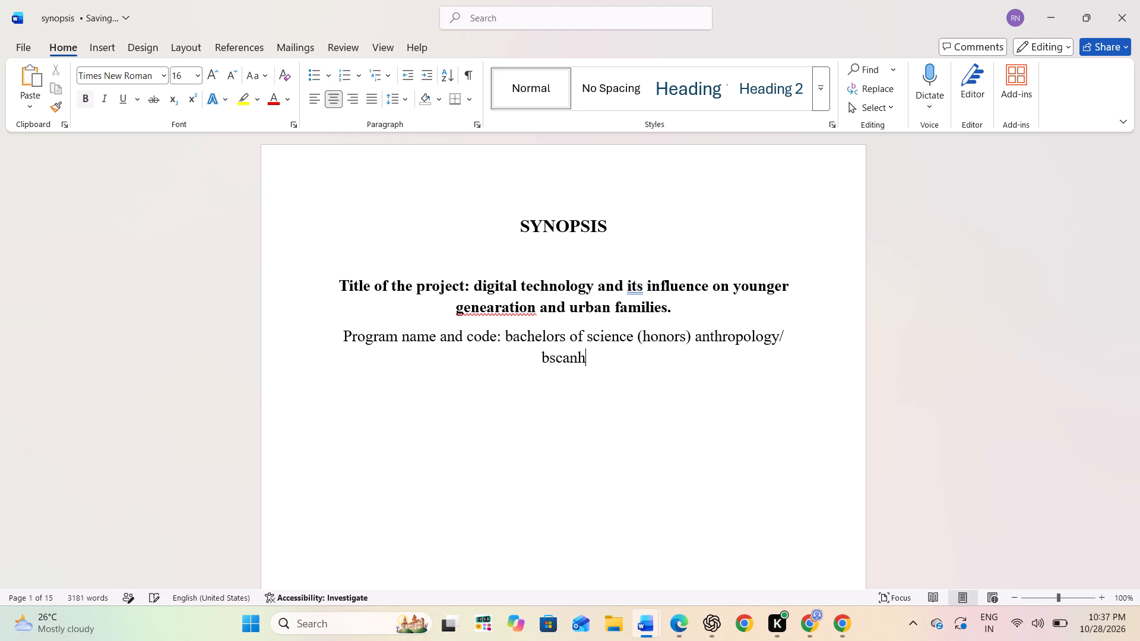
# Add a new line reading "Couse code: bane 154" below the program name and code.
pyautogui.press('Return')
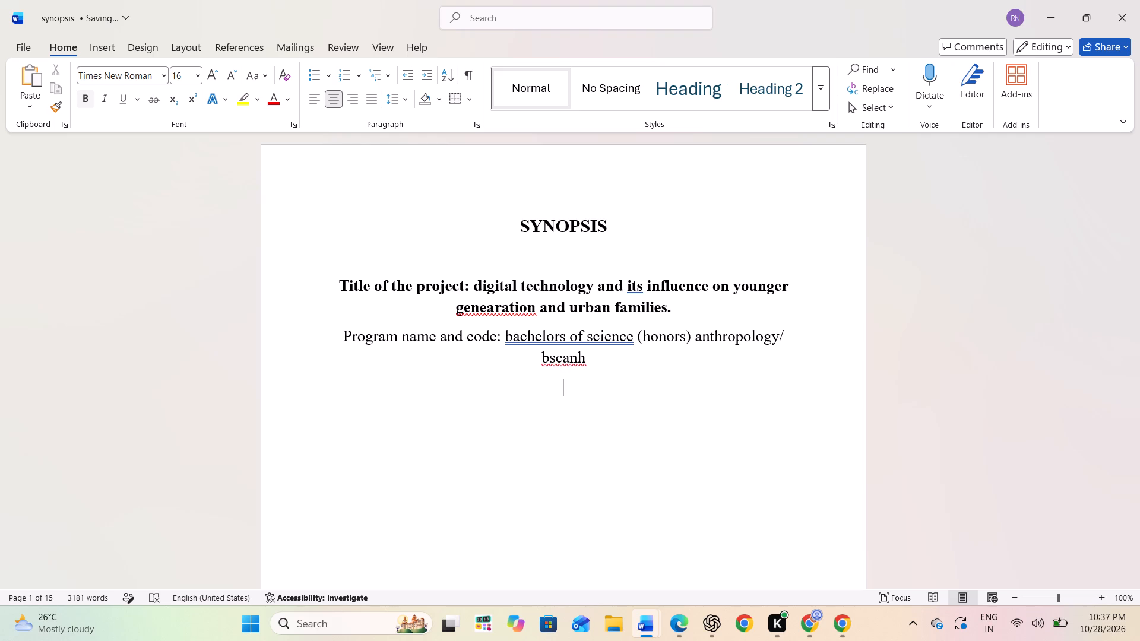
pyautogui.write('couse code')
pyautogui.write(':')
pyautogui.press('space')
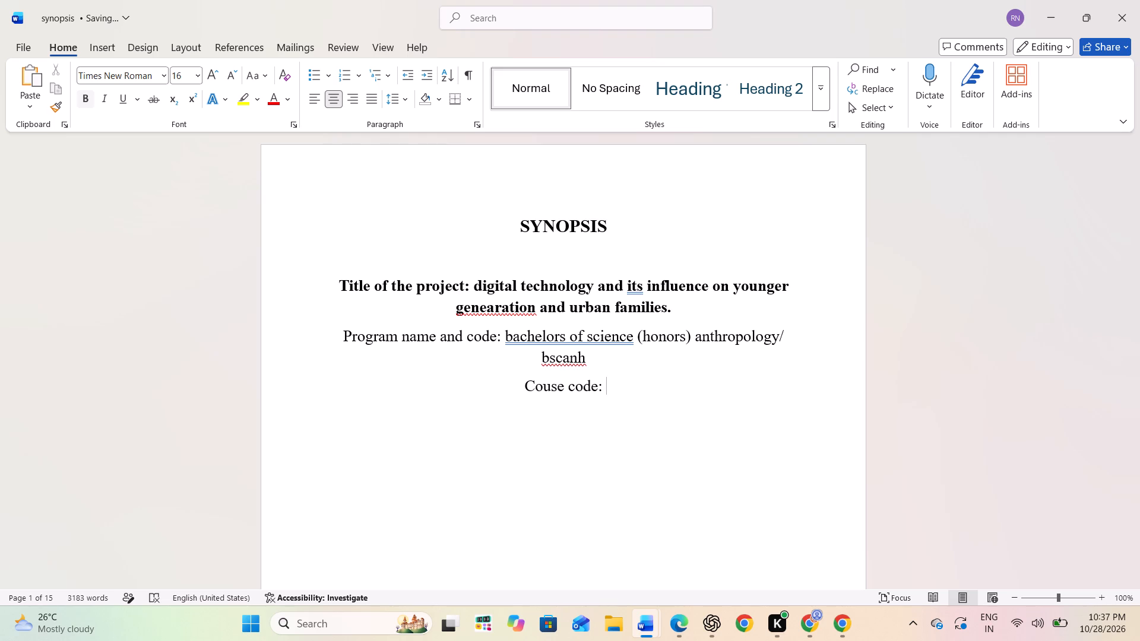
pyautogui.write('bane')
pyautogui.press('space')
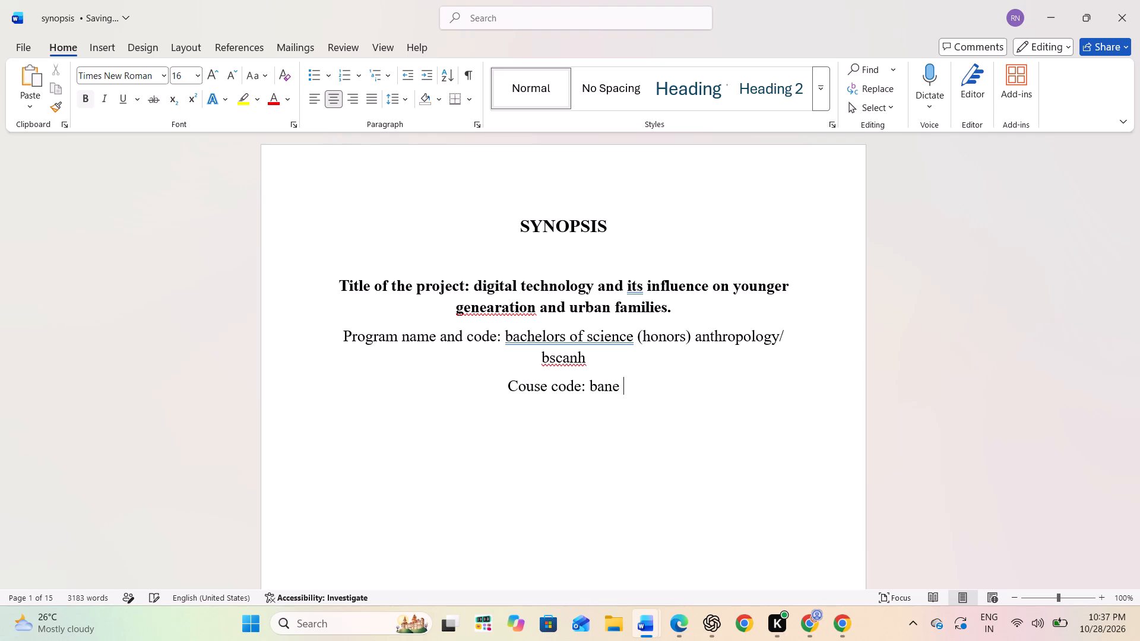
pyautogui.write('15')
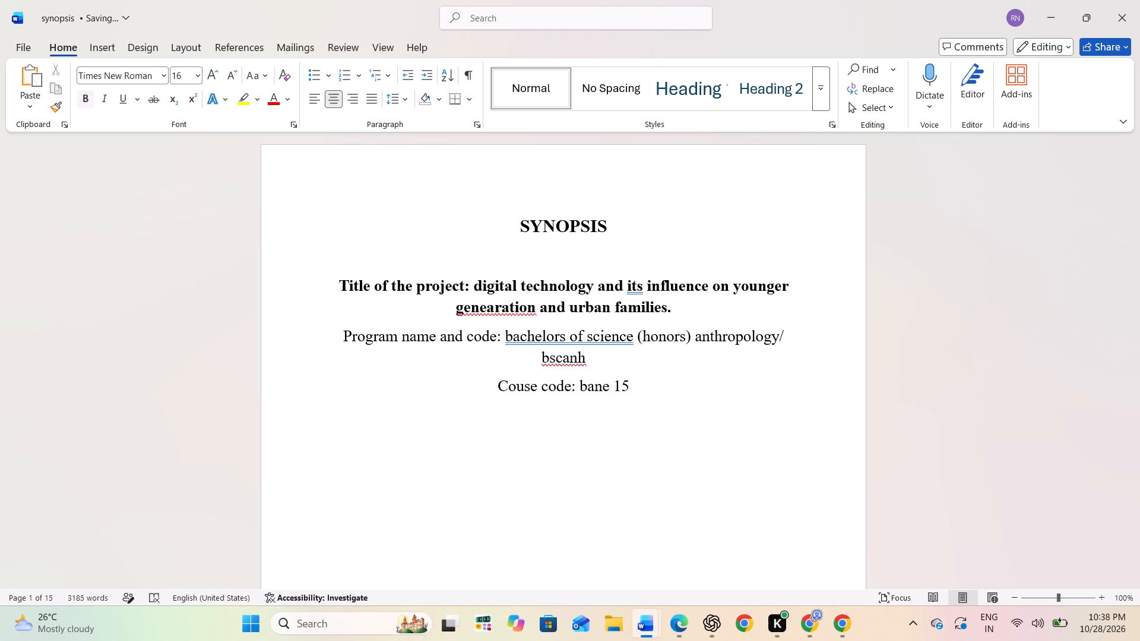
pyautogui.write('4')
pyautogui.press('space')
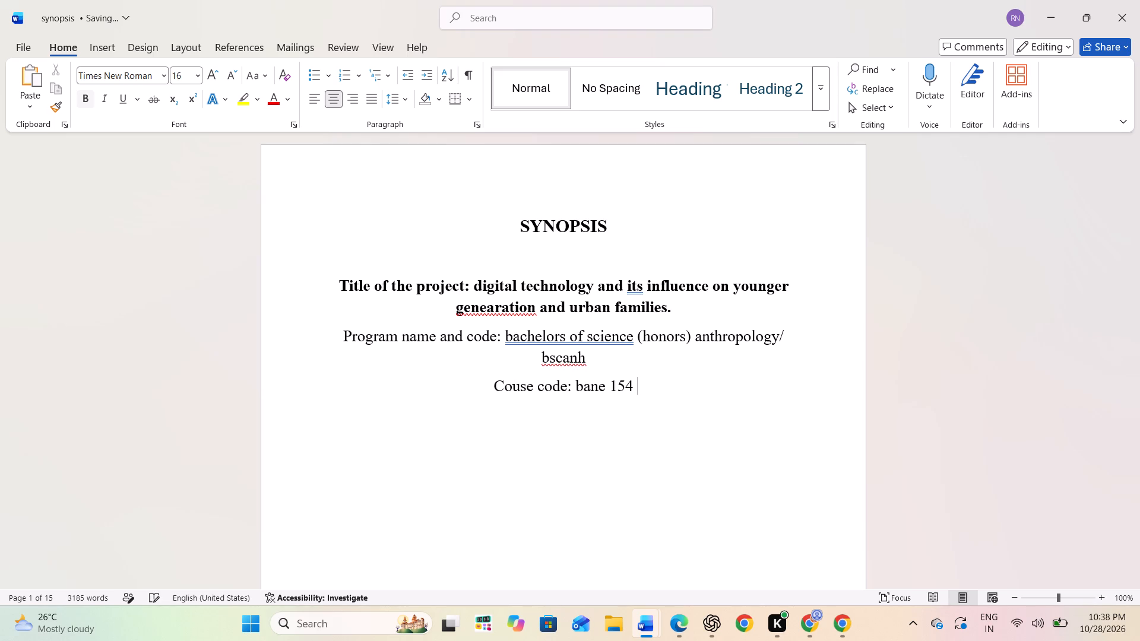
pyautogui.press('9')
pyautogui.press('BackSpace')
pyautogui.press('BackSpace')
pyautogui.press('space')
# Append "(dissertation)" in parentheses after "bane 154" on the course code line.
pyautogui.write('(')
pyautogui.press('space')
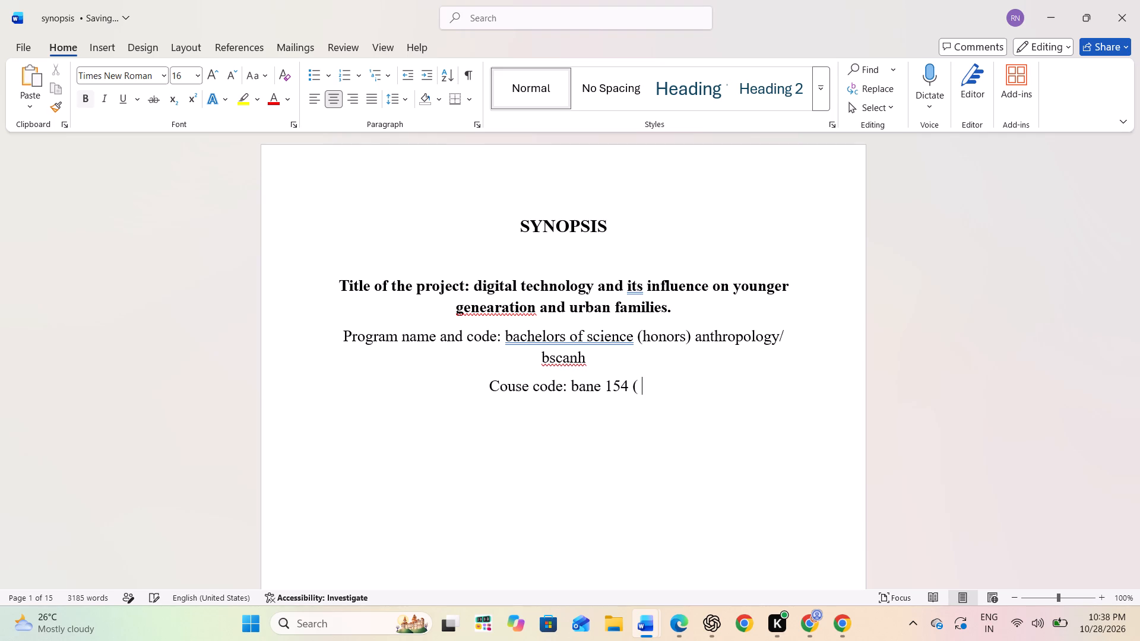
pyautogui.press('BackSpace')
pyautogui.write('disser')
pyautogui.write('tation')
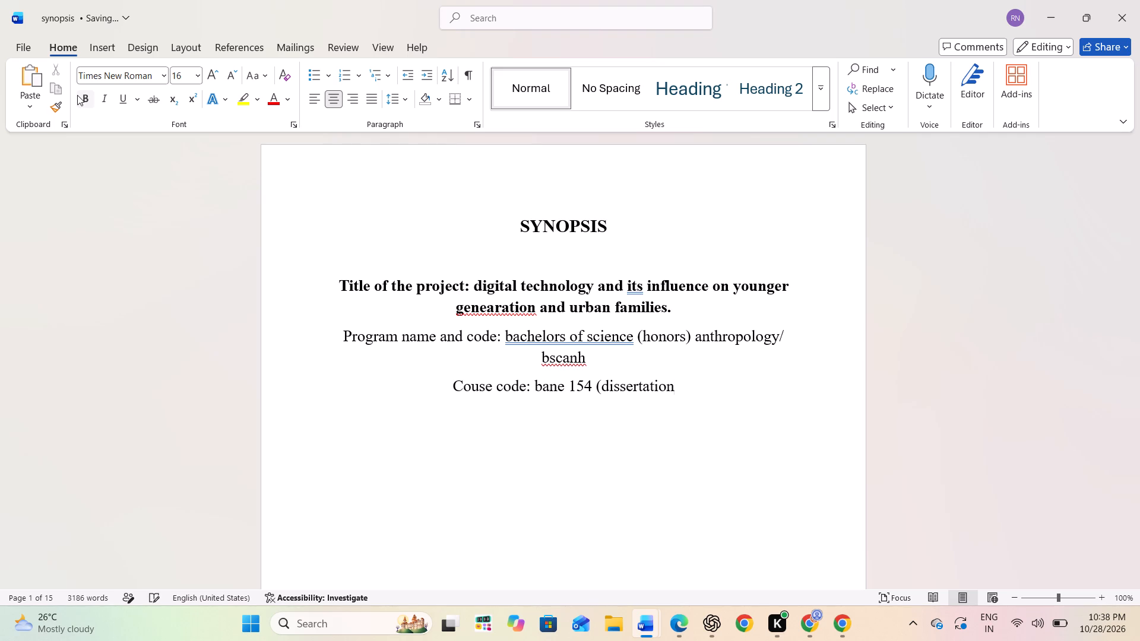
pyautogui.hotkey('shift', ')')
# Add the line "Student details" below the course code line.
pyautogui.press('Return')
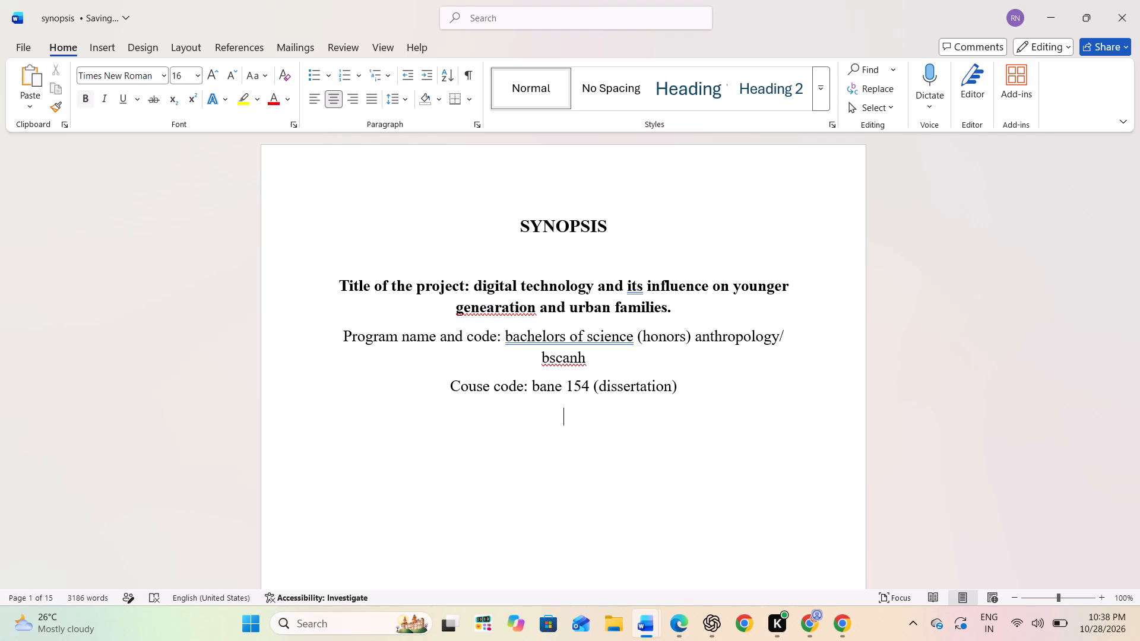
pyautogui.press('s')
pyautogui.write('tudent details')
# Add a "Name:" line with the student's full name below "Student details".
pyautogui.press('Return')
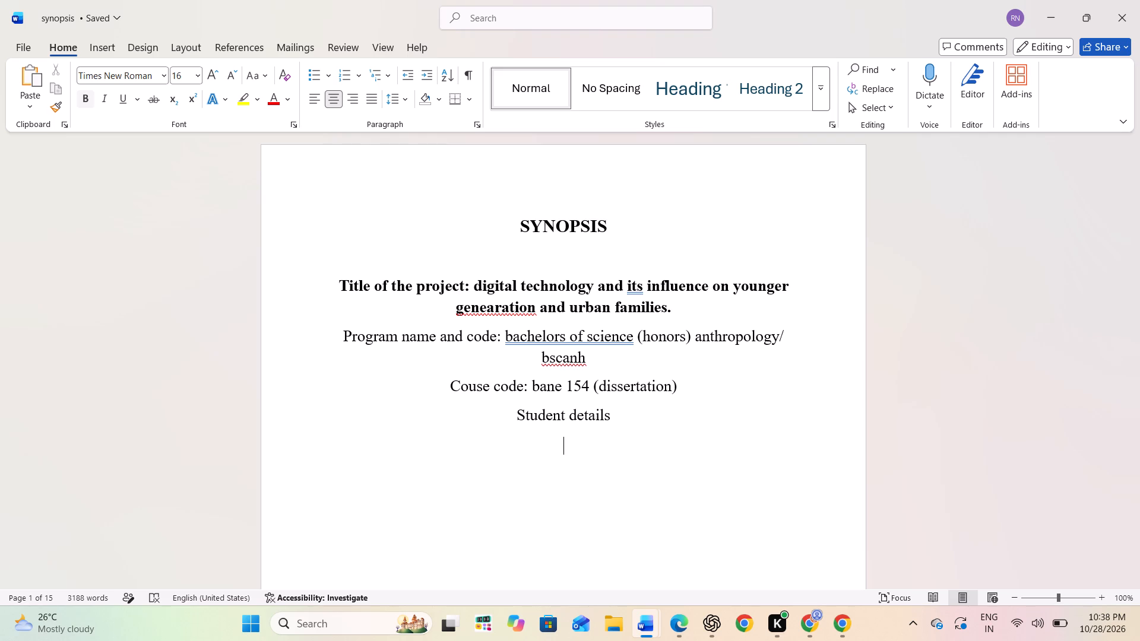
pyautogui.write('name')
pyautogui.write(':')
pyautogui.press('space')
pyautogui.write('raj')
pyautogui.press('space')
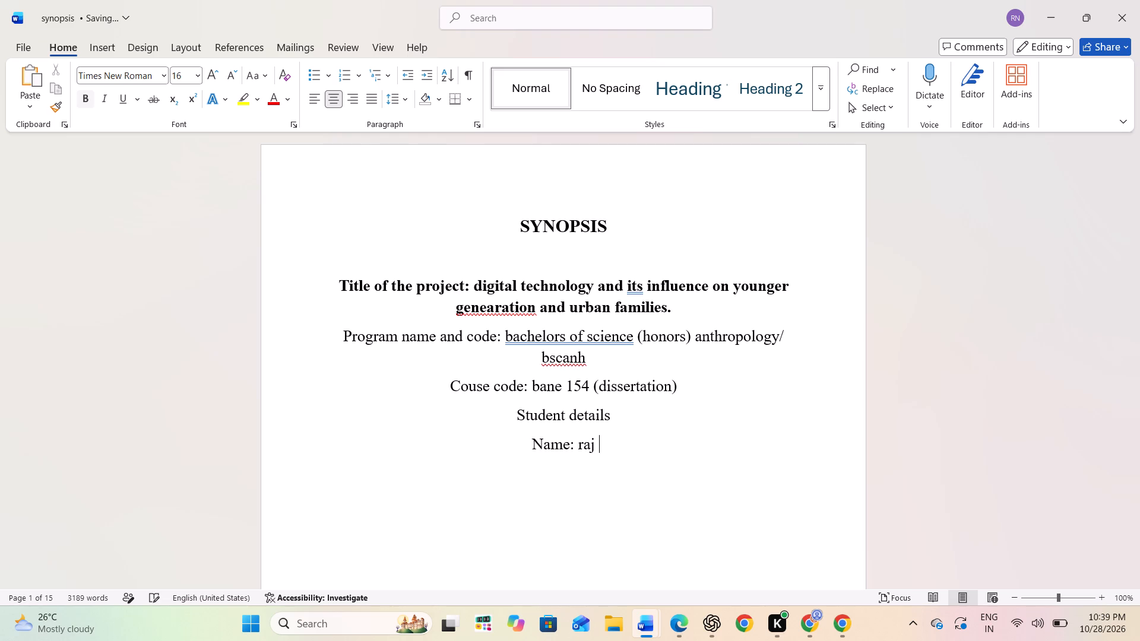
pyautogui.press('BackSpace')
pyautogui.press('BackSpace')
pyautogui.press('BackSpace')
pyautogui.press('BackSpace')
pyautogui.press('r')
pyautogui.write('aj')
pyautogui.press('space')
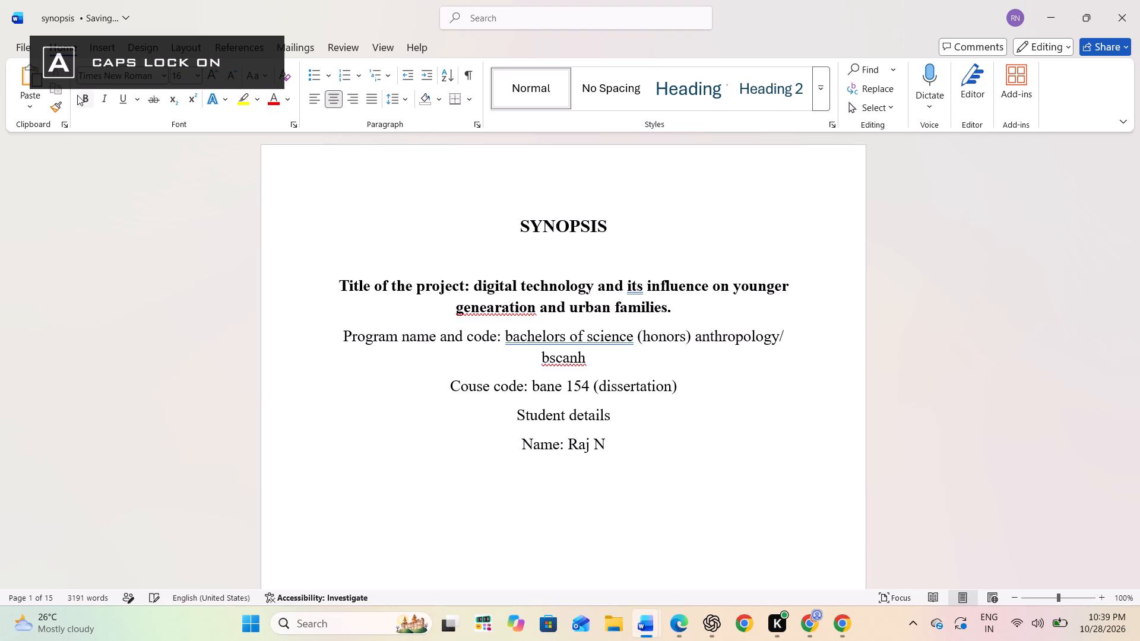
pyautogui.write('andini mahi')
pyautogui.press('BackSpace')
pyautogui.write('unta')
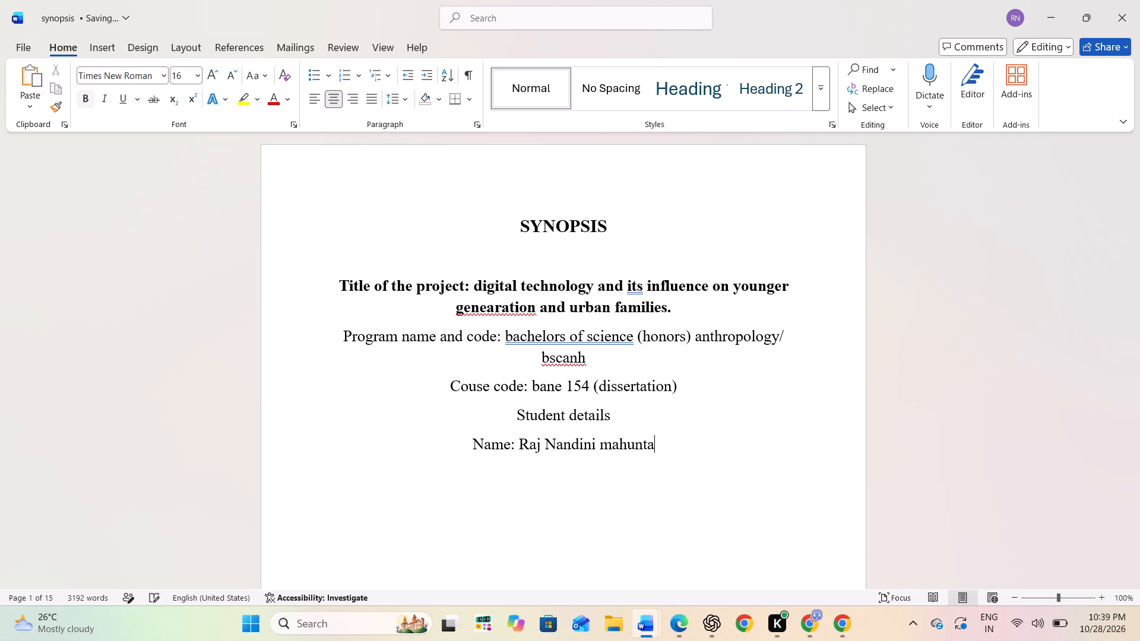
# Add the label "Enrollment number:" on a new line below the student's name.
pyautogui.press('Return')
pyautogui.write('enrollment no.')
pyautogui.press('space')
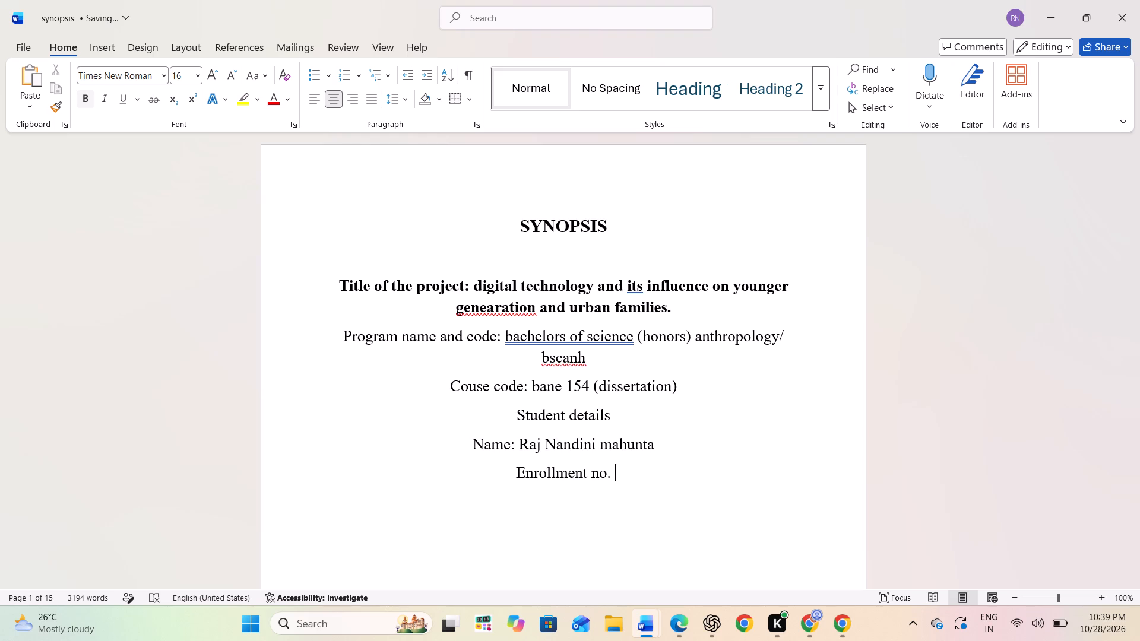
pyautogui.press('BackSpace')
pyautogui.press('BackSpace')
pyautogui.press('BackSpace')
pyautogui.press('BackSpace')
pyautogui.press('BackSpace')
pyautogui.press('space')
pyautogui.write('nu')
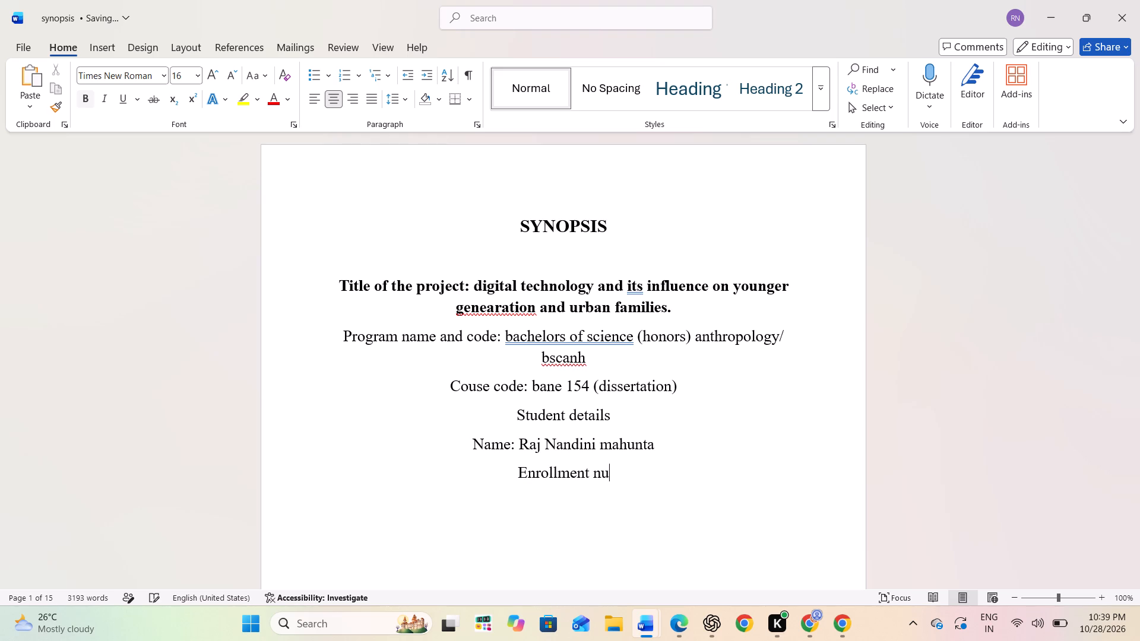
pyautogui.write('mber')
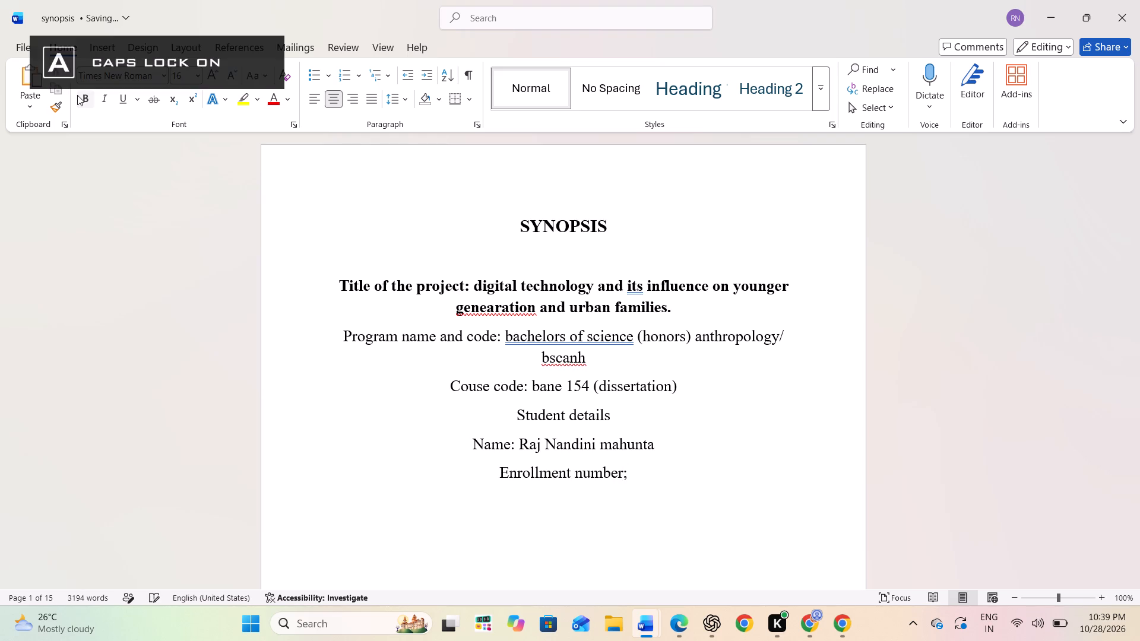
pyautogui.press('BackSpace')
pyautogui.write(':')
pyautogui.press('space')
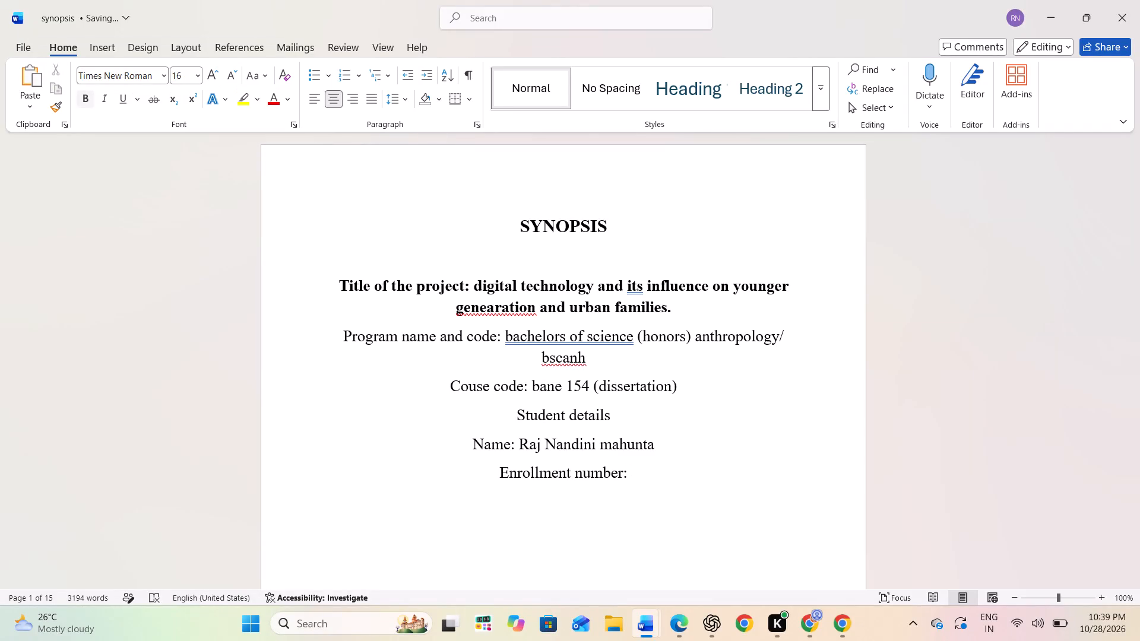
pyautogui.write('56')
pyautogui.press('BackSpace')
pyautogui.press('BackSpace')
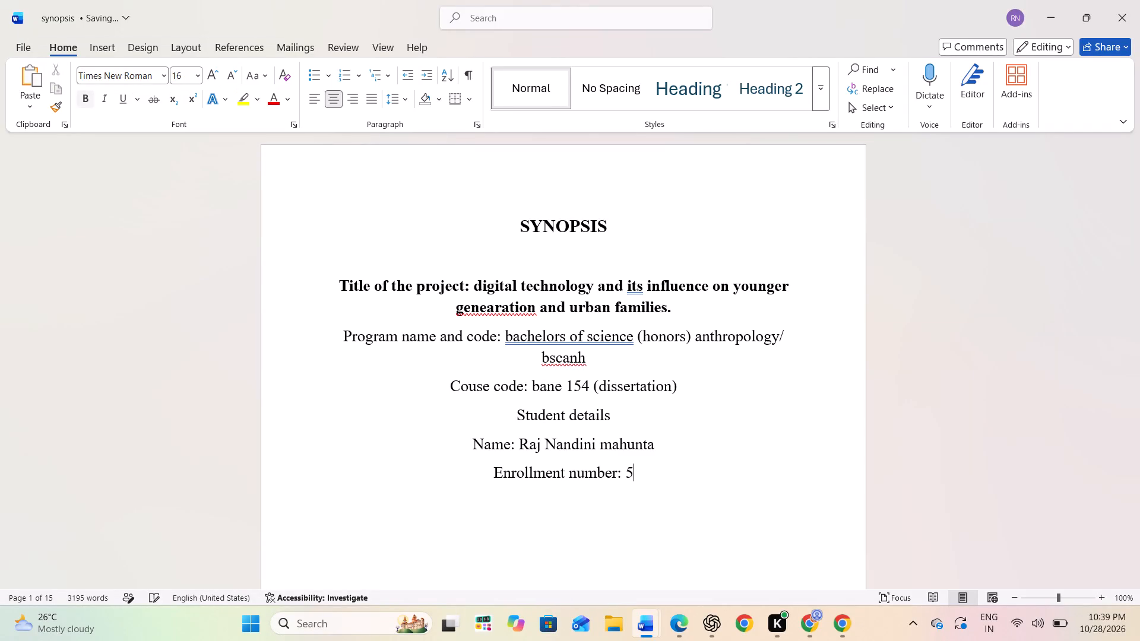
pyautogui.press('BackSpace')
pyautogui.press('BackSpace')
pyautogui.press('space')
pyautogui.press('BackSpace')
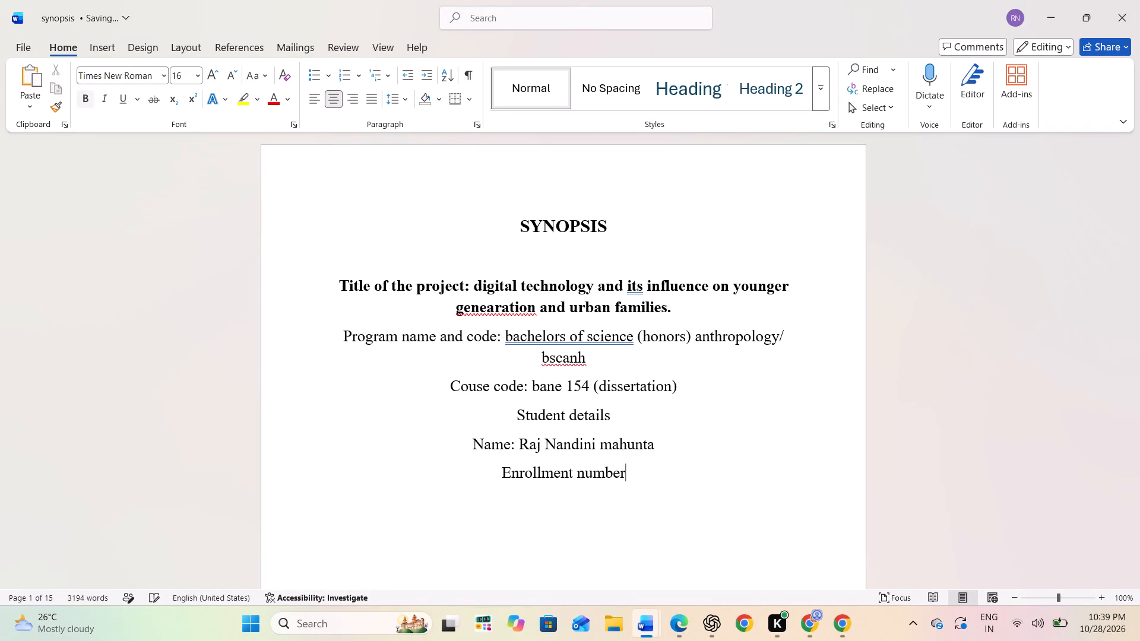
# Complete the enrollment number line with a colon and the student's enrollment number.
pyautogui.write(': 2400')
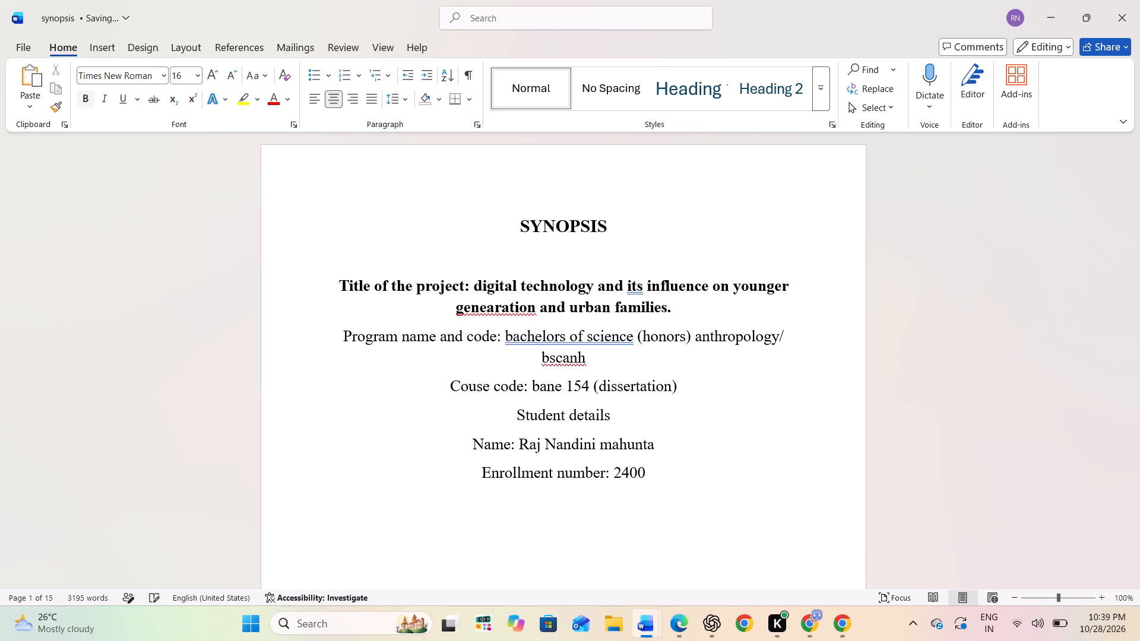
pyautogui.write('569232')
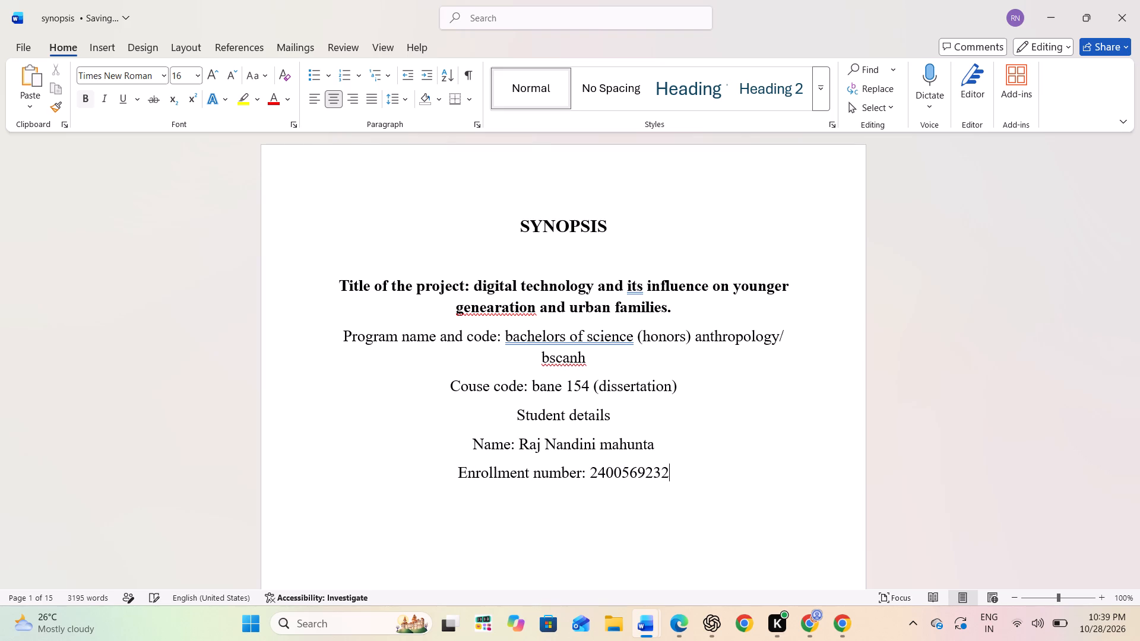
# Add the line "Centre details:" below the enrollment number line.
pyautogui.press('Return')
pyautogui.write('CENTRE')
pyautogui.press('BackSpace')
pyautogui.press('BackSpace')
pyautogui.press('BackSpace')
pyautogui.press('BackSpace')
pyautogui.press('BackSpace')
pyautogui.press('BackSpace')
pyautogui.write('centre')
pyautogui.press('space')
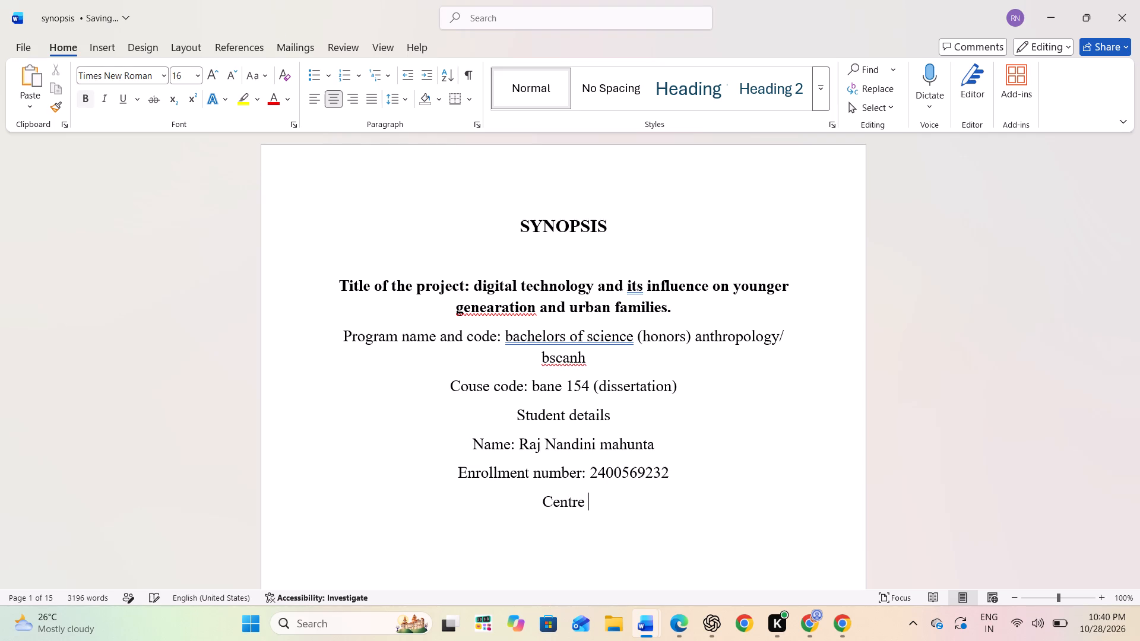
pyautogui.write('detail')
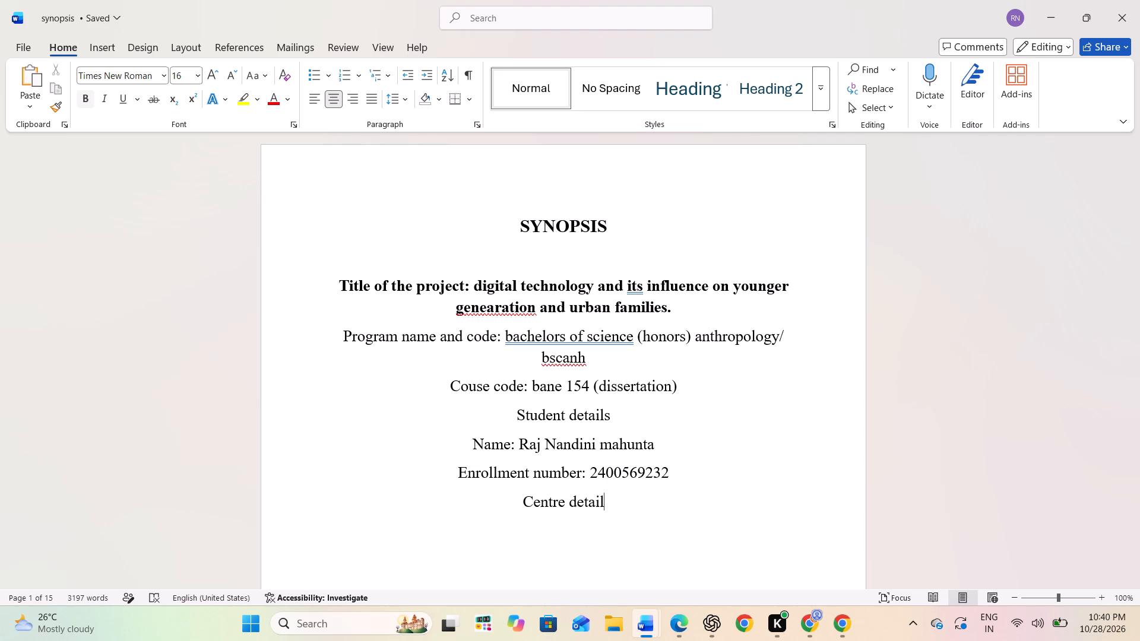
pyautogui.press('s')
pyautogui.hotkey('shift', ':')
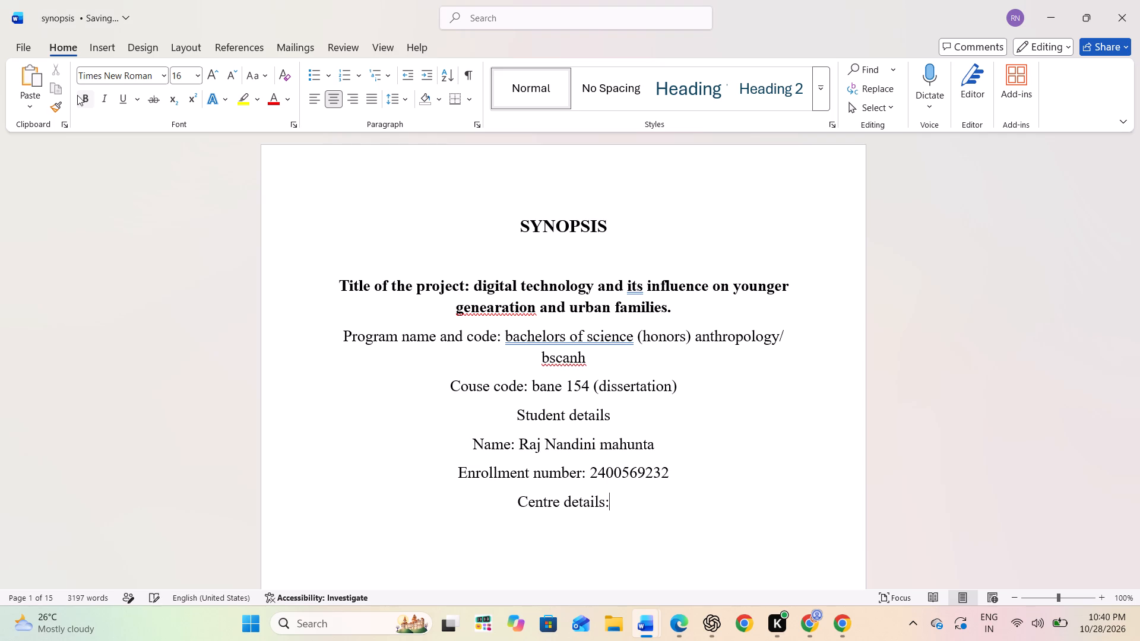
# Add the blank label "Study centre code:" on a new line below "Centre details:".
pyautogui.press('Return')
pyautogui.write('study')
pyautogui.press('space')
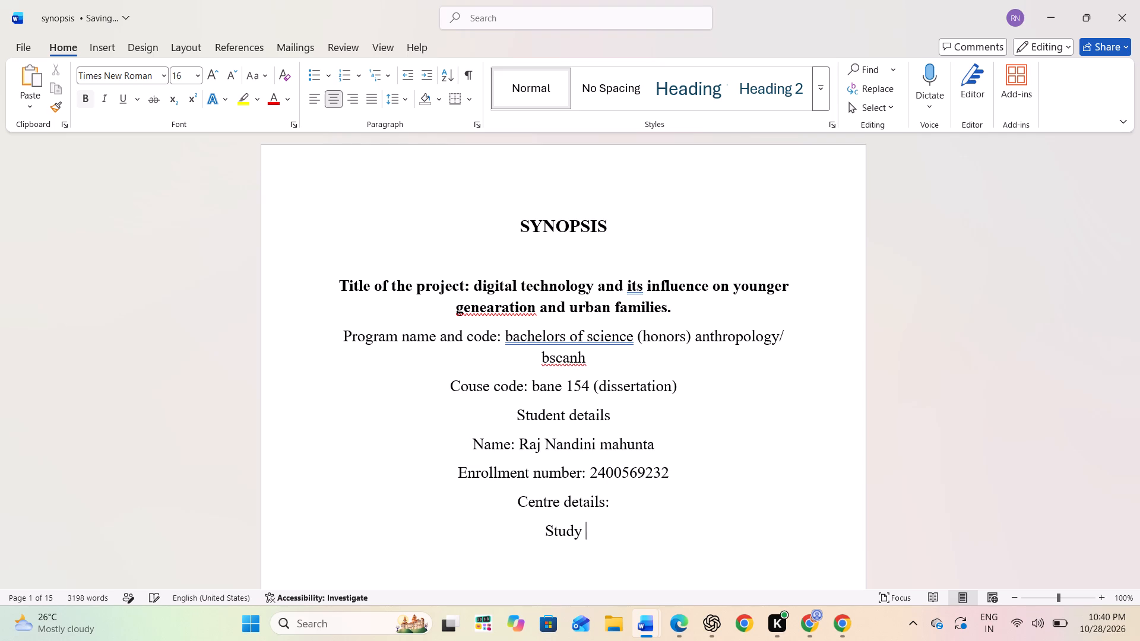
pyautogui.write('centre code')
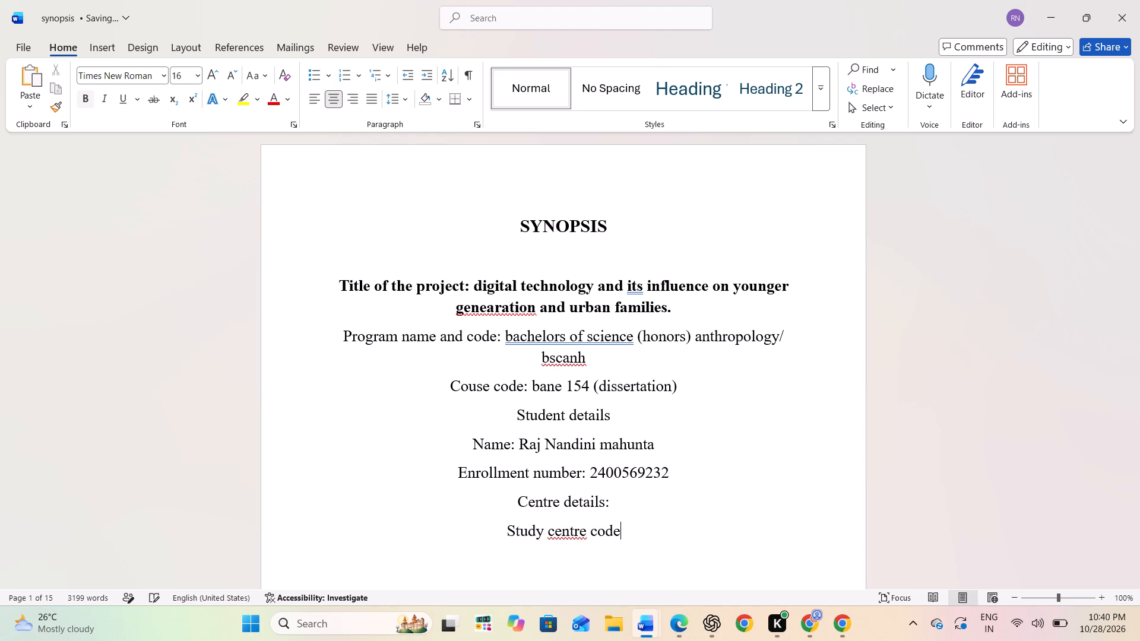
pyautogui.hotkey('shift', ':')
# Add the blank label "Regional centre name:" on a new line below the study centre code.
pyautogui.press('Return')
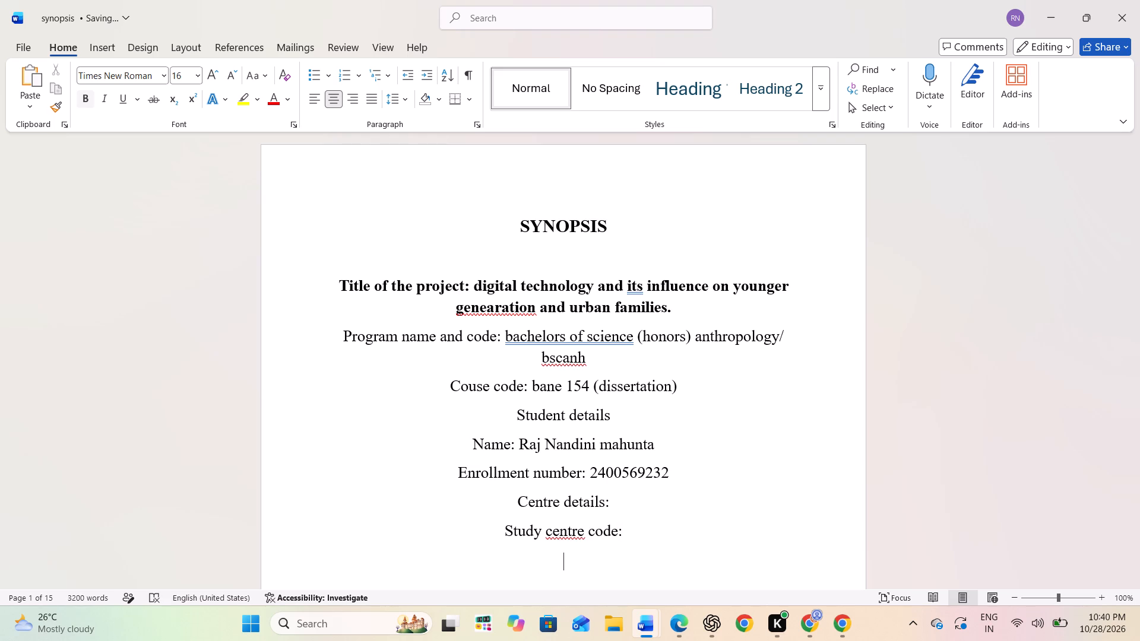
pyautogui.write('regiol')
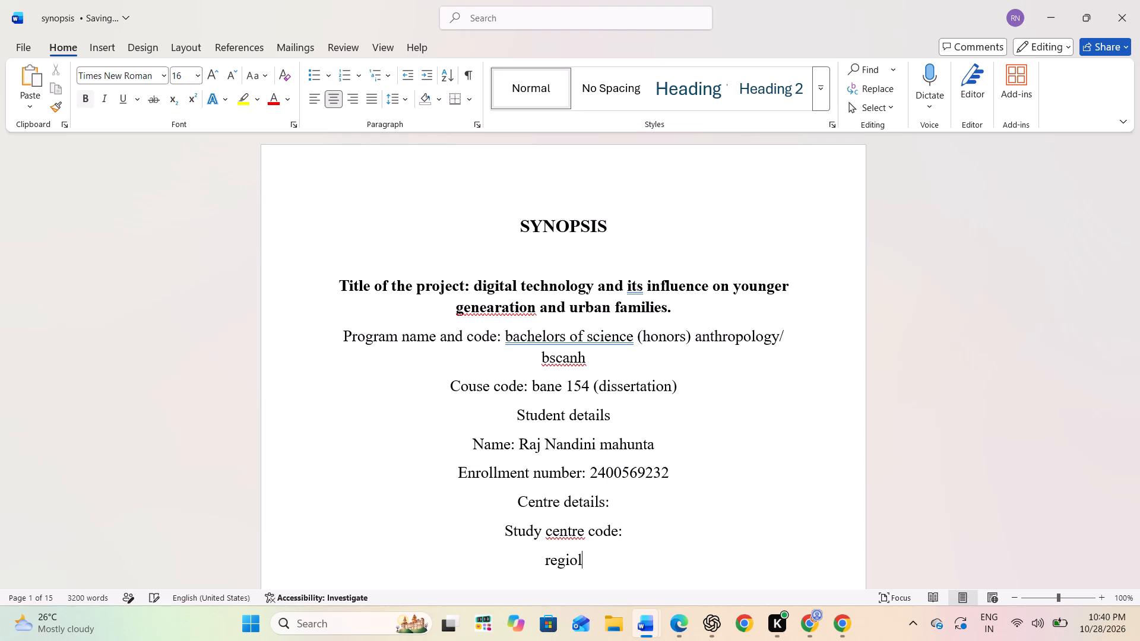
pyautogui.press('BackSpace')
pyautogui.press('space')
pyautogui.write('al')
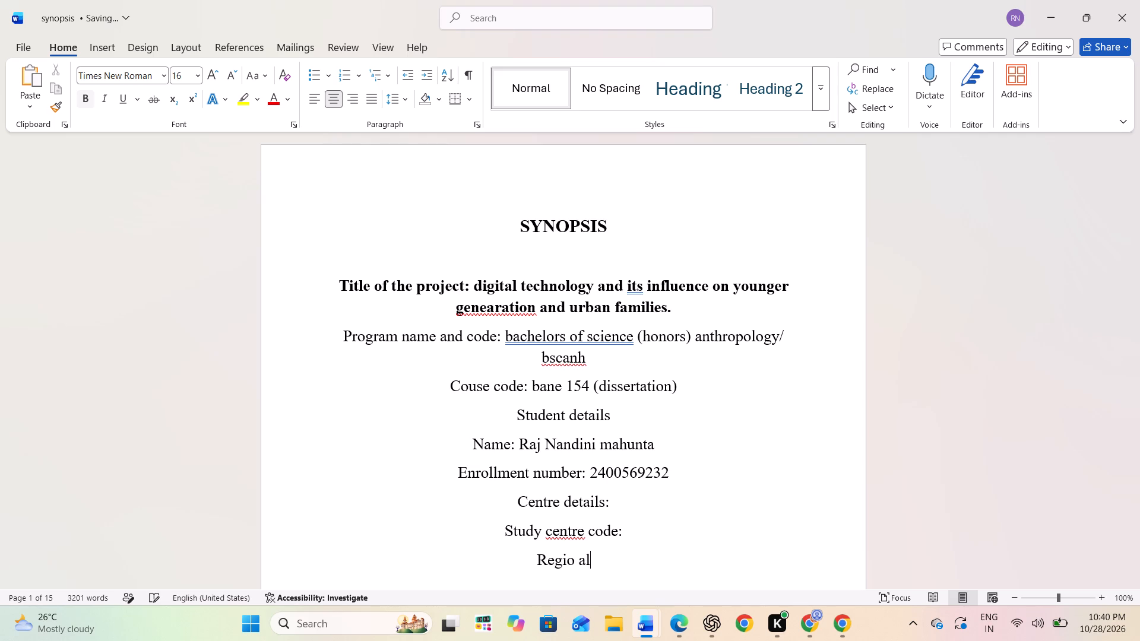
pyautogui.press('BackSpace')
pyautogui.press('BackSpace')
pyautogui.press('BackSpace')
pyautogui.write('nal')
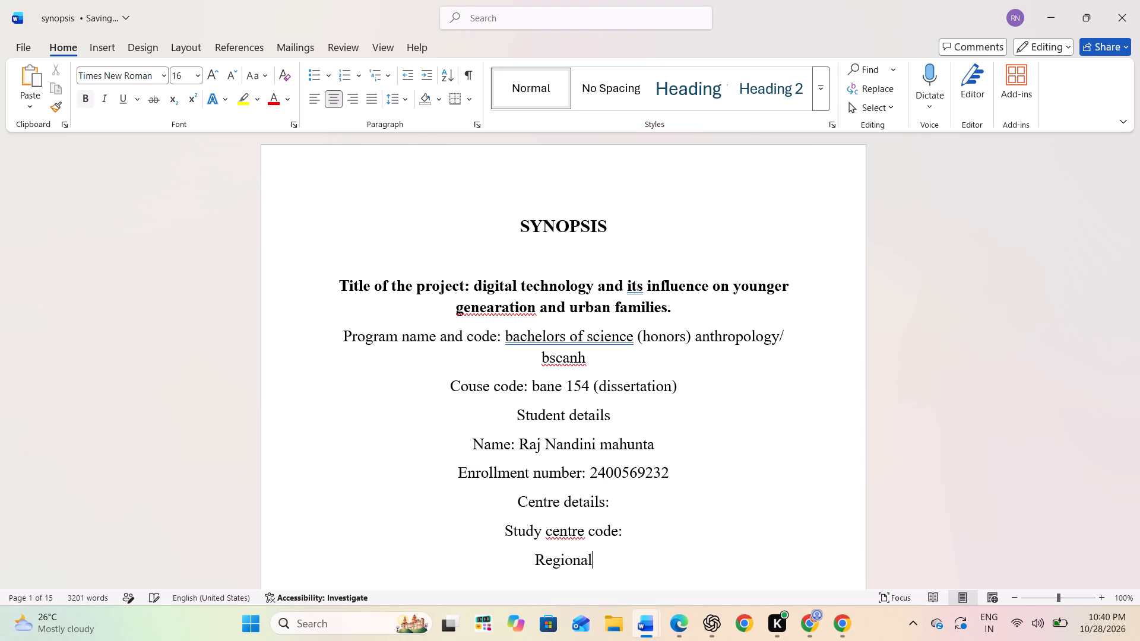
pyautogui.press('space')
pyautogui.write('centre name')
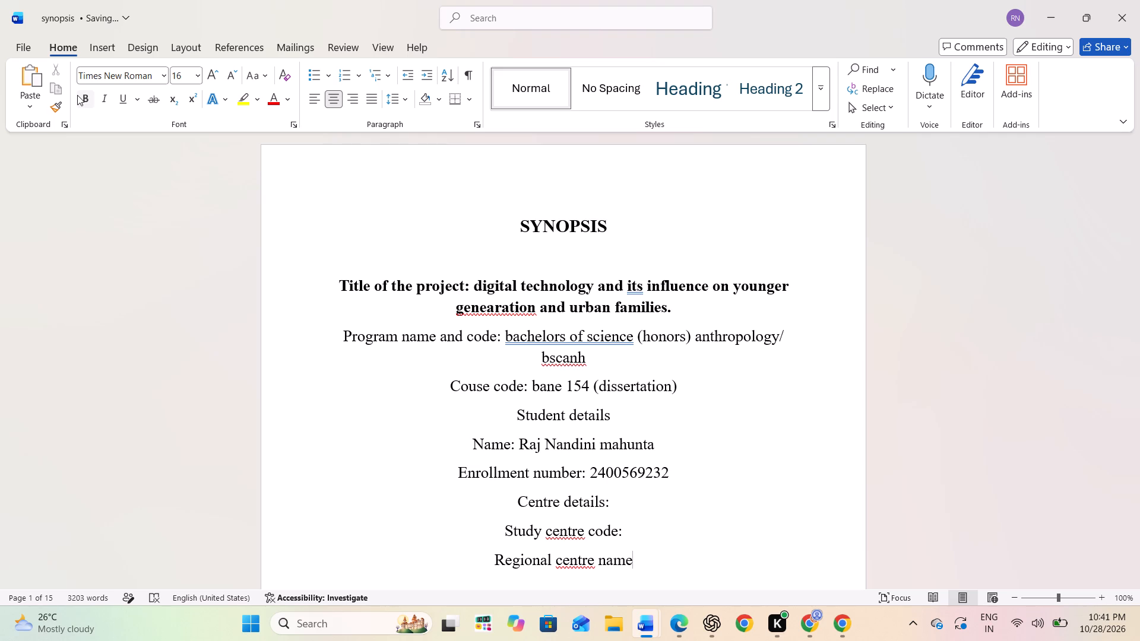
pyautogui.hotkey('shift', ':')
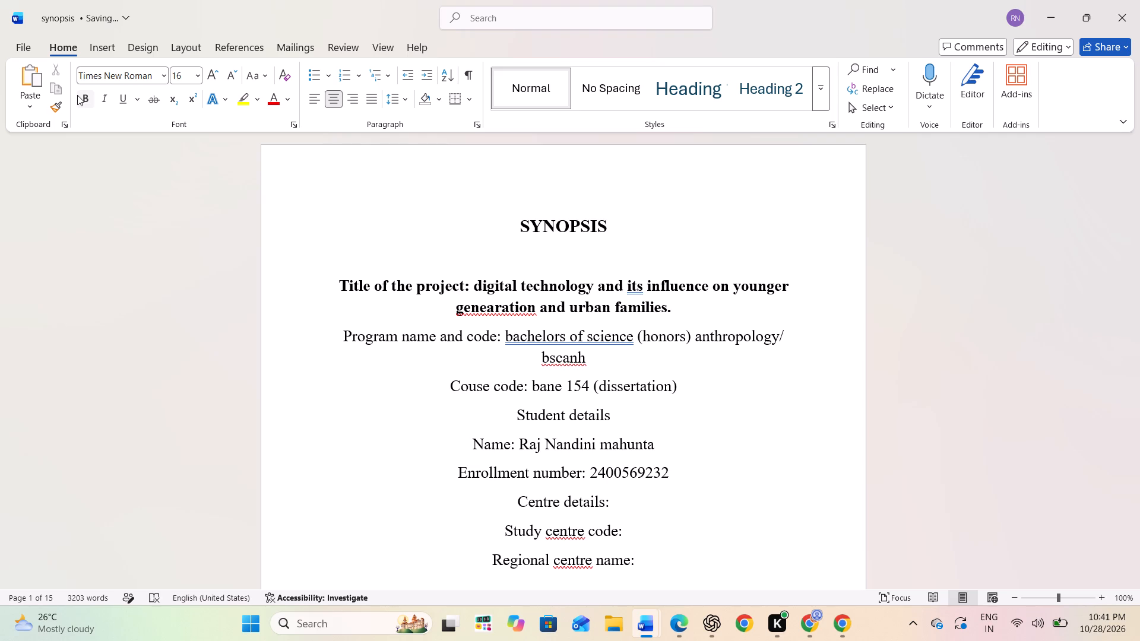
# Add the line "Supervisor details:" below the regional centre name line.
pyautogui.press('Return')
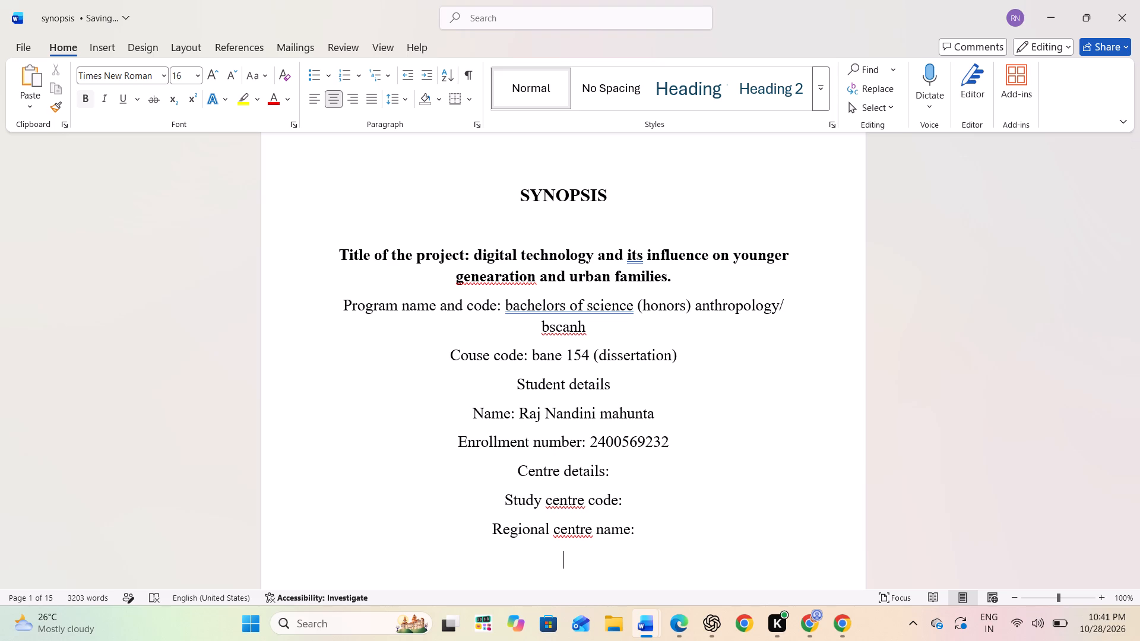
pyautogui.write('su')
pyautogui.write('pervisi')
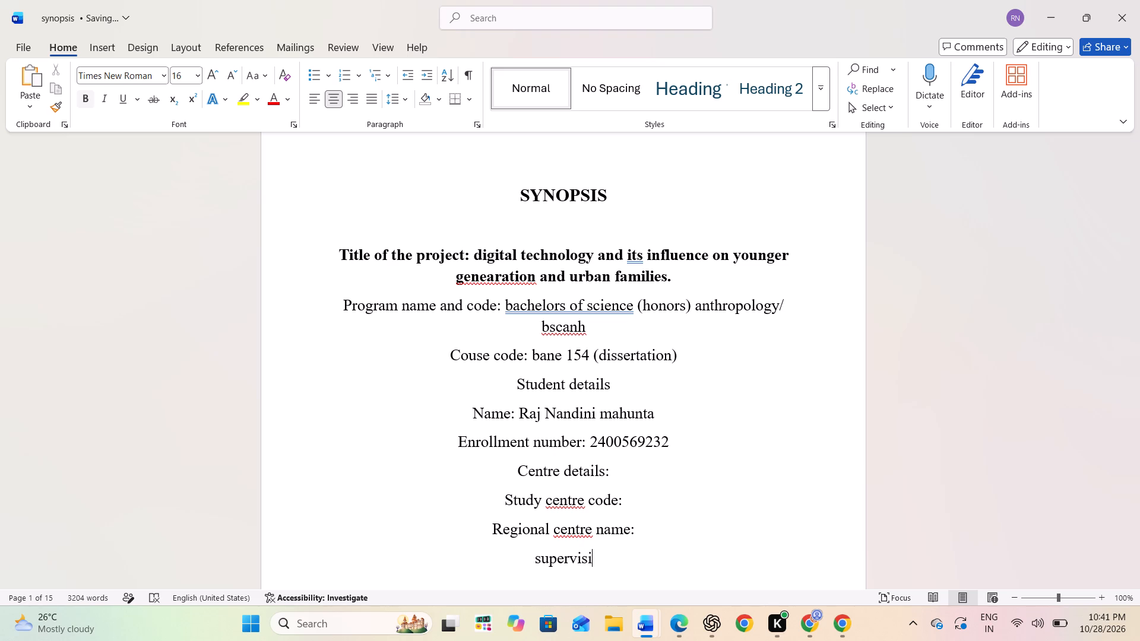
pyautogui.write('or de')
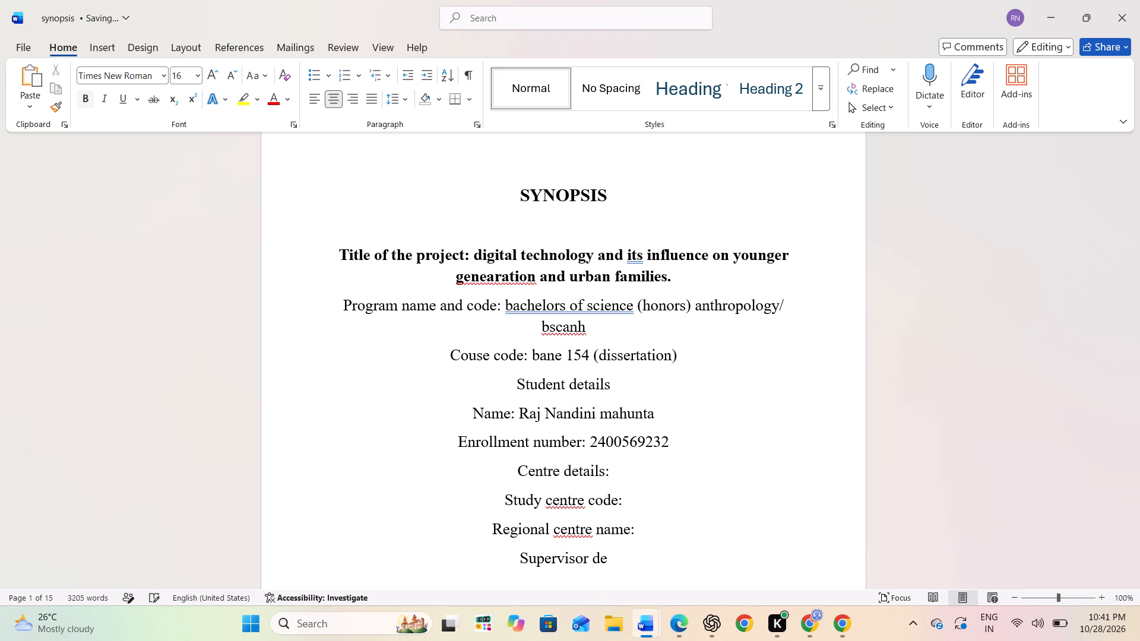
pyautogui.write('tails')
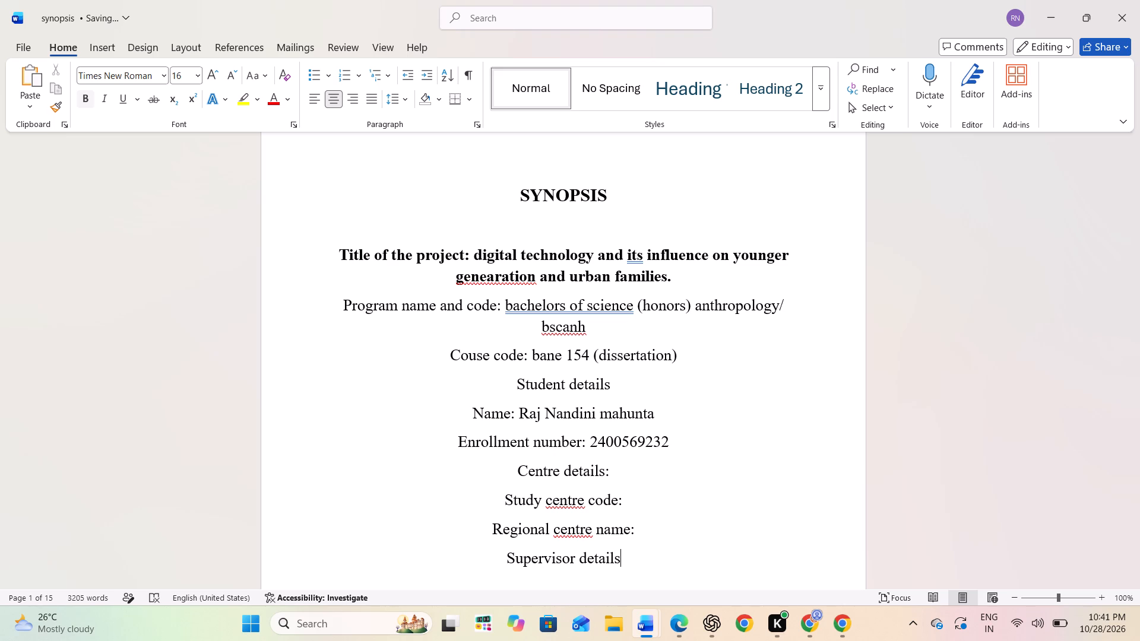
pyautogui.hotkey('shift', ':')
# Add the blank labels "Name:" and "Designation:" on separate lines below "Supervisor details:".
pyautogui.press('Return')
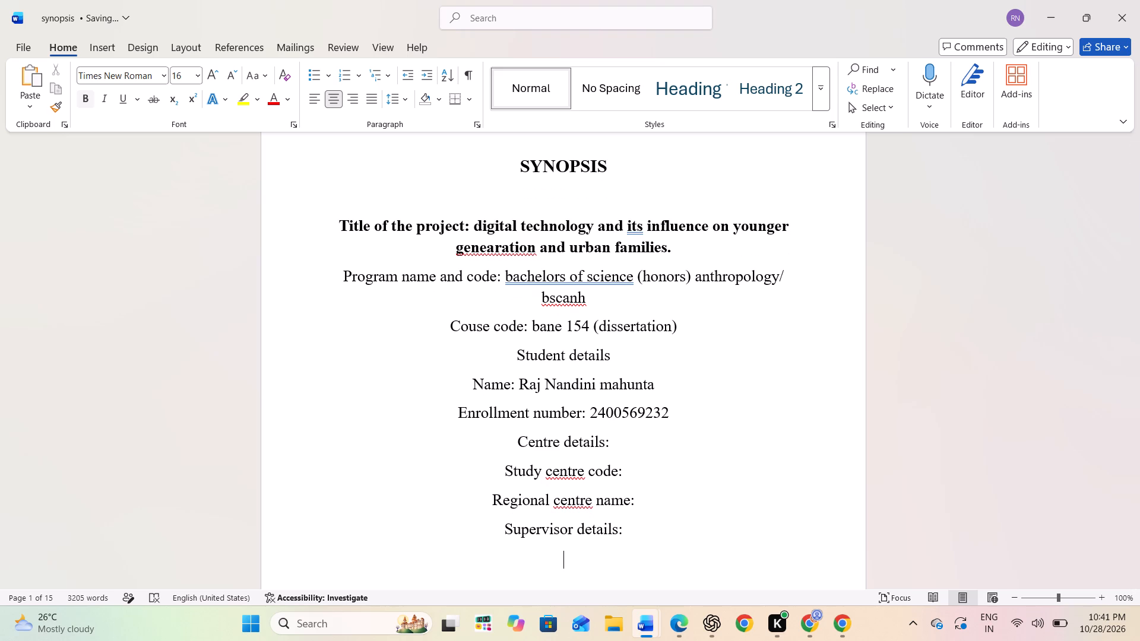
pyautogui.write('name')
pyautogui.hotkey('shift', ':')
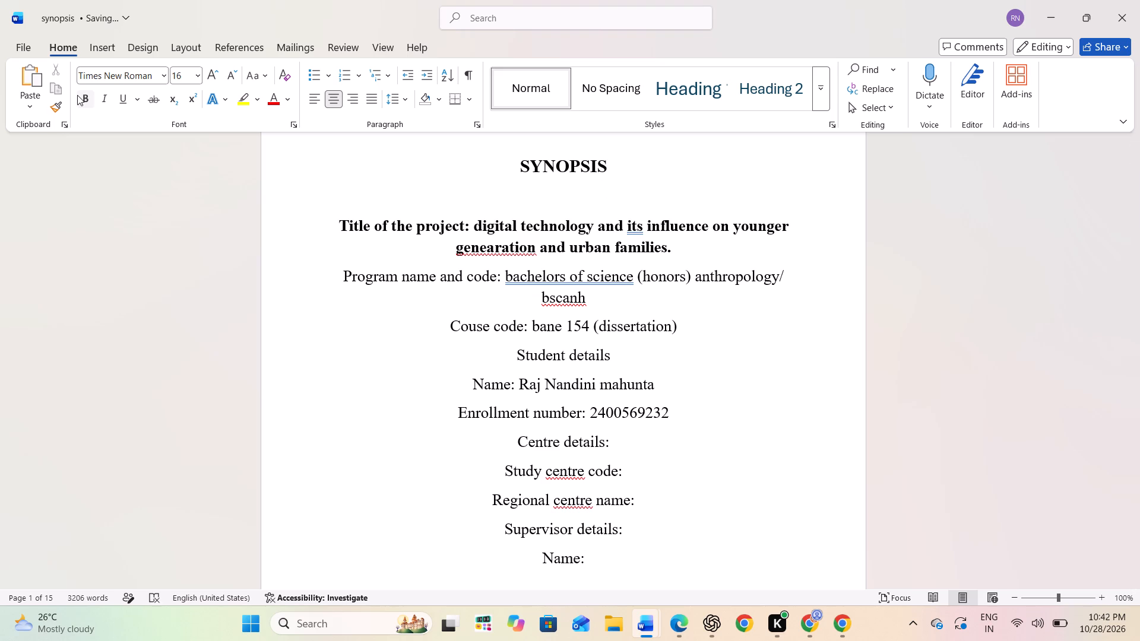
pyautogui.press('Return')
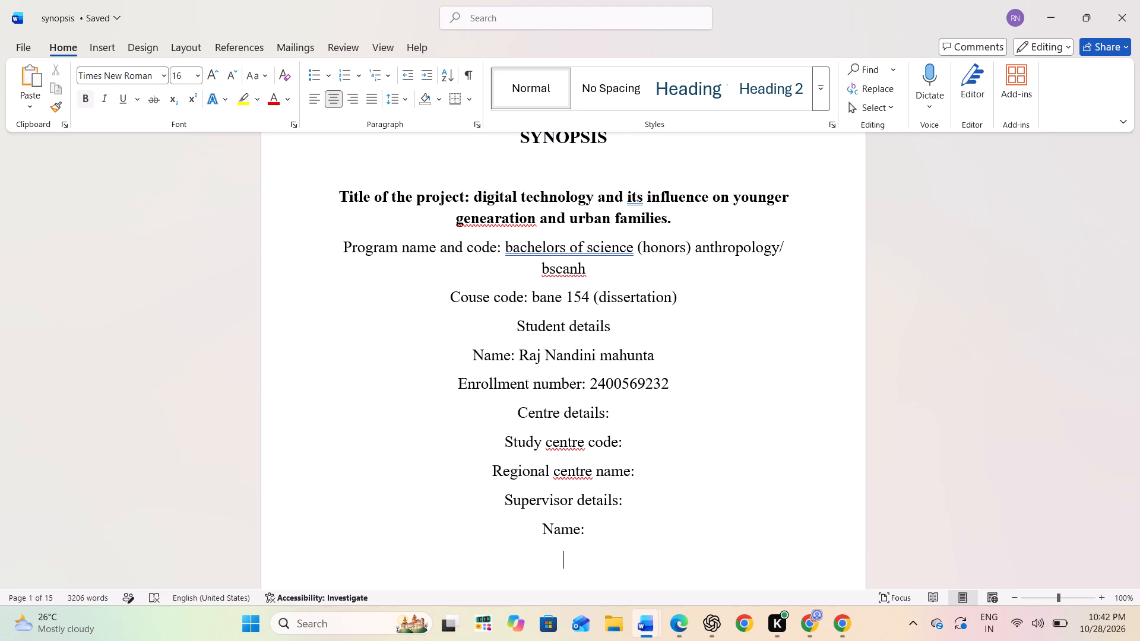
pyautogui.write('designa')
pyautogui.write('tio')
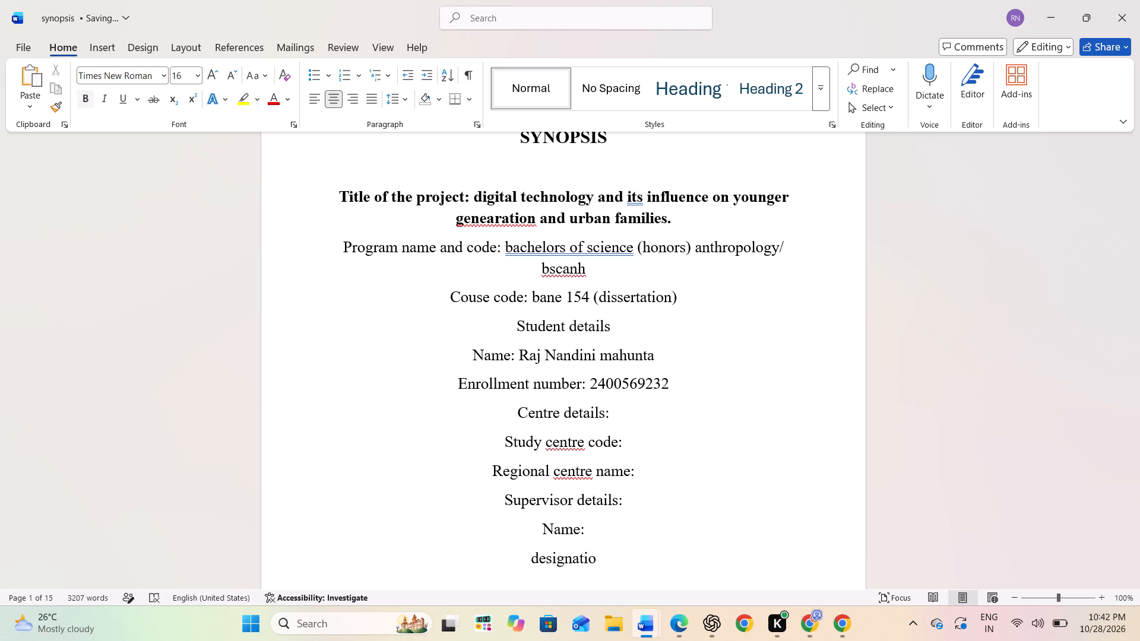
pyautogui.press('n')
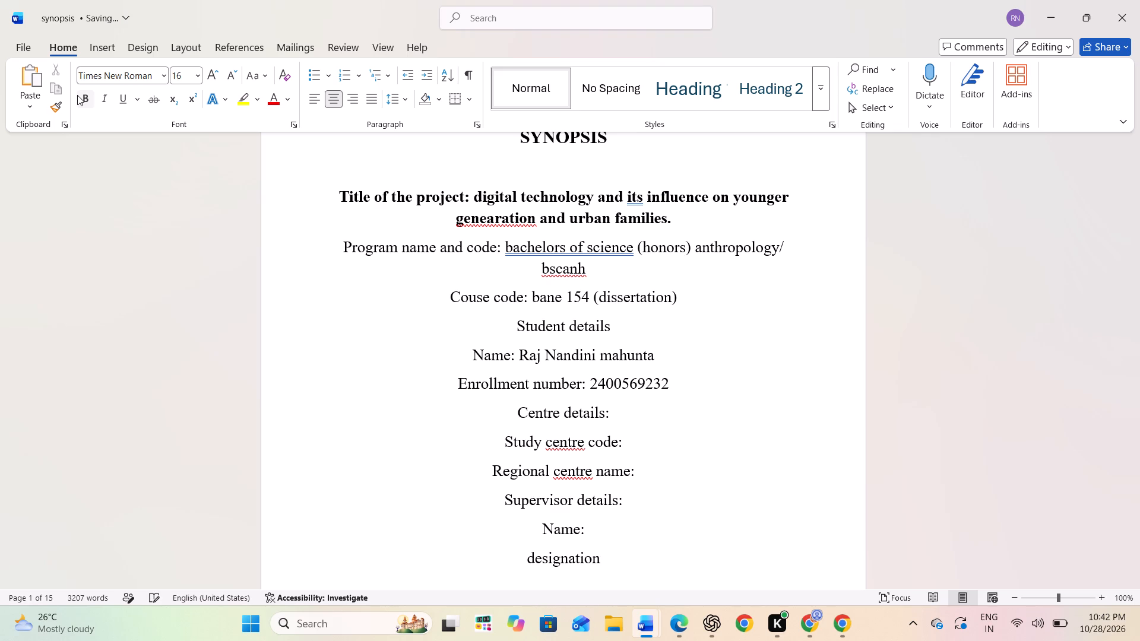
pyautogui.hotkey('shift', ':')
# Add the blank label "Institutaional address:" on a new line below "Designation:".
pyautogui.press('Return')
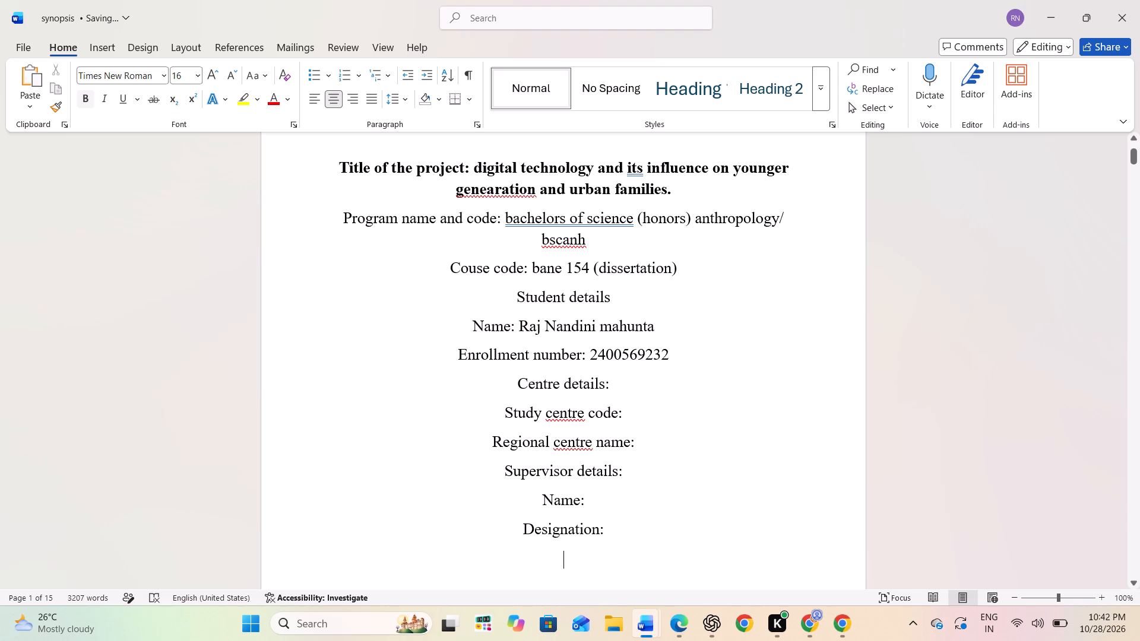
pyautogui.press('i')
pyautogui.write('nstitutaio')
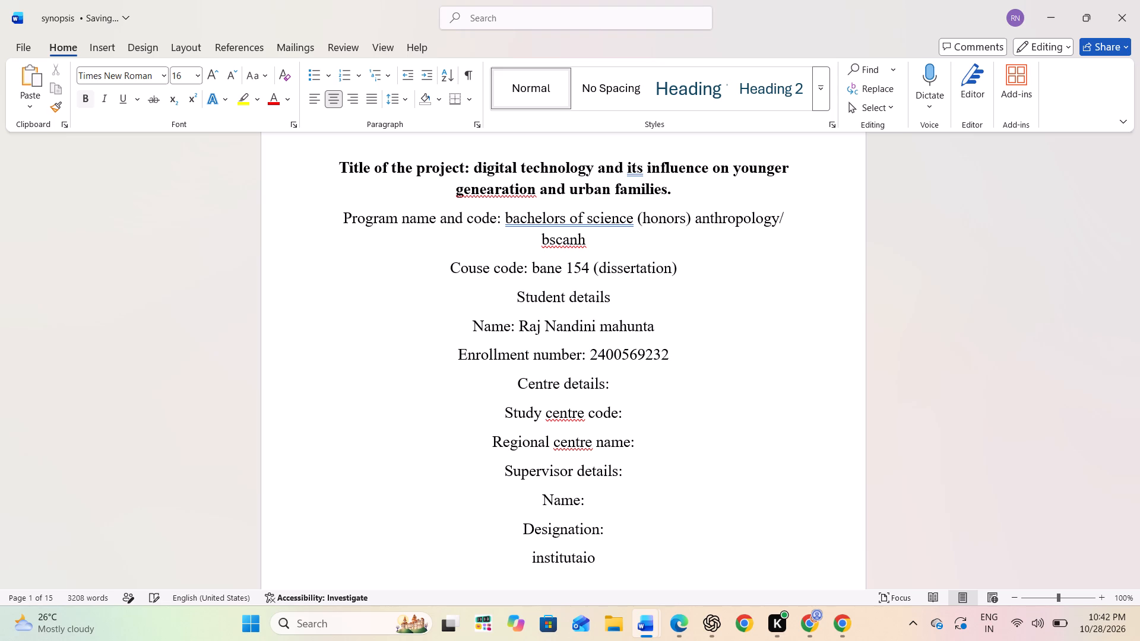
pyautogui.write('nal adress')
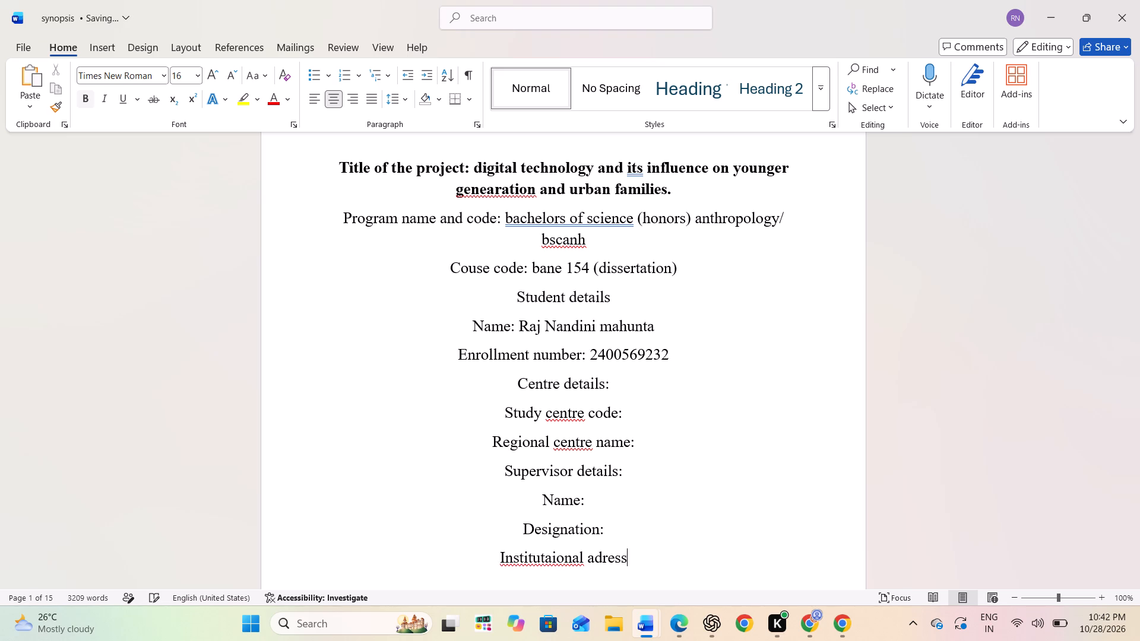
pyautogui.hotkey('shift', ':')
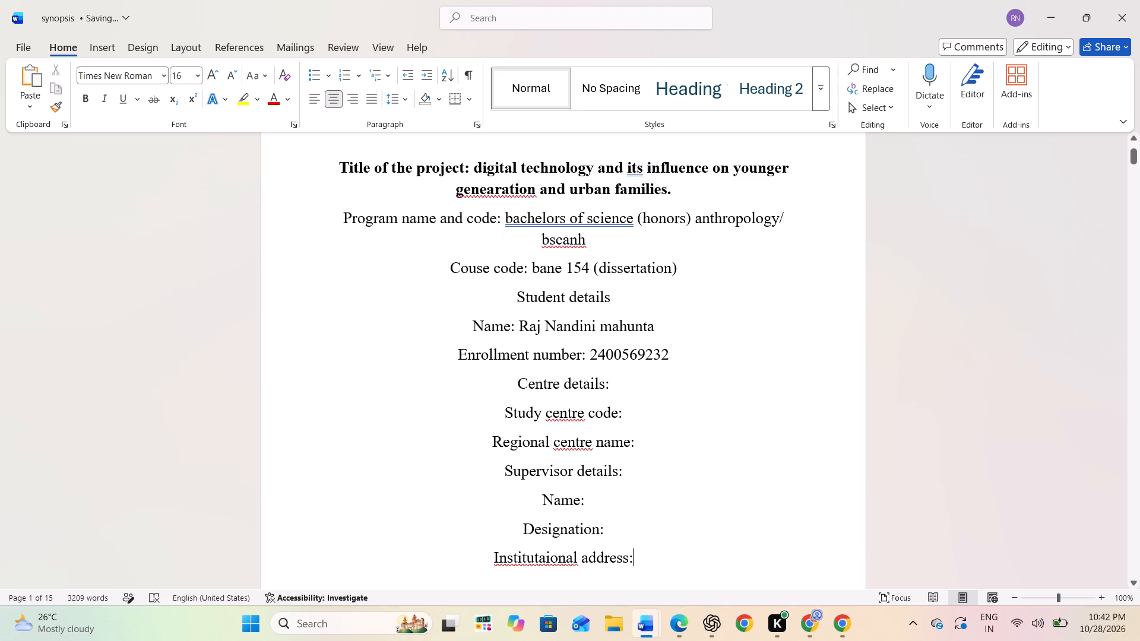
# Apply the spelling corrections "Institutional" in the address label and "center" in the regional centre name and study centre code labels.
pyautogui.click(521, 557)
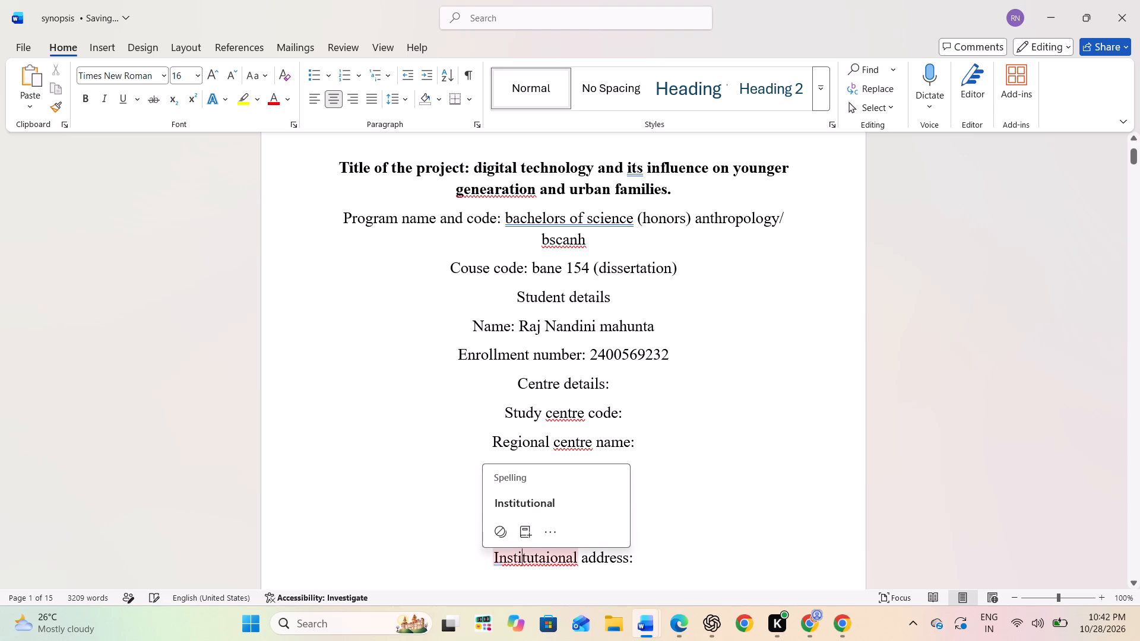
pyautogui.click(531, 503)
pyautogui.click(576, 446)
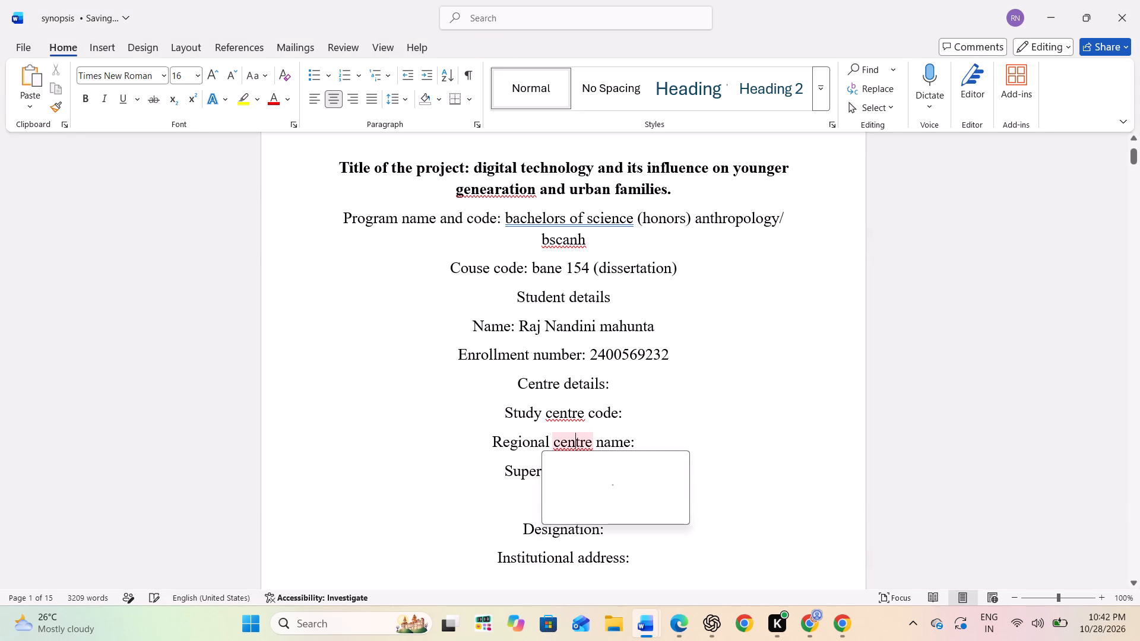
pyautogui.click(573, 490)
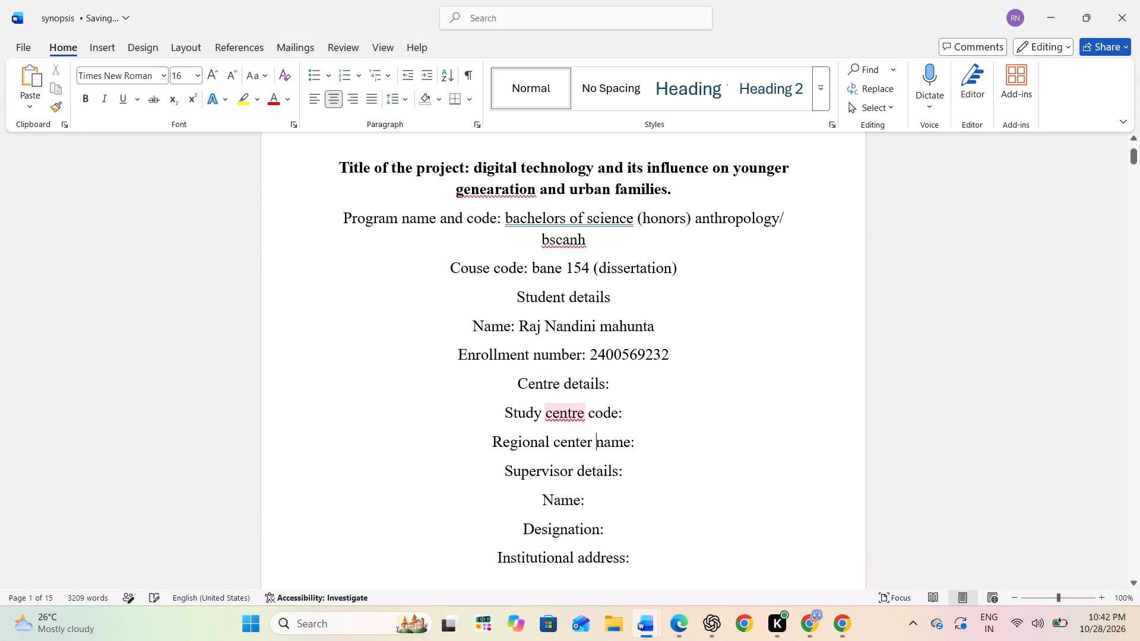
pyautogui.click(563, 414)
pyautogui.click(565, 471)
# Add an empty line above the INTRODUCTION heading and insert a blank page between the cover page and that heading.
pyautogui.scroll(1, 693, 240)
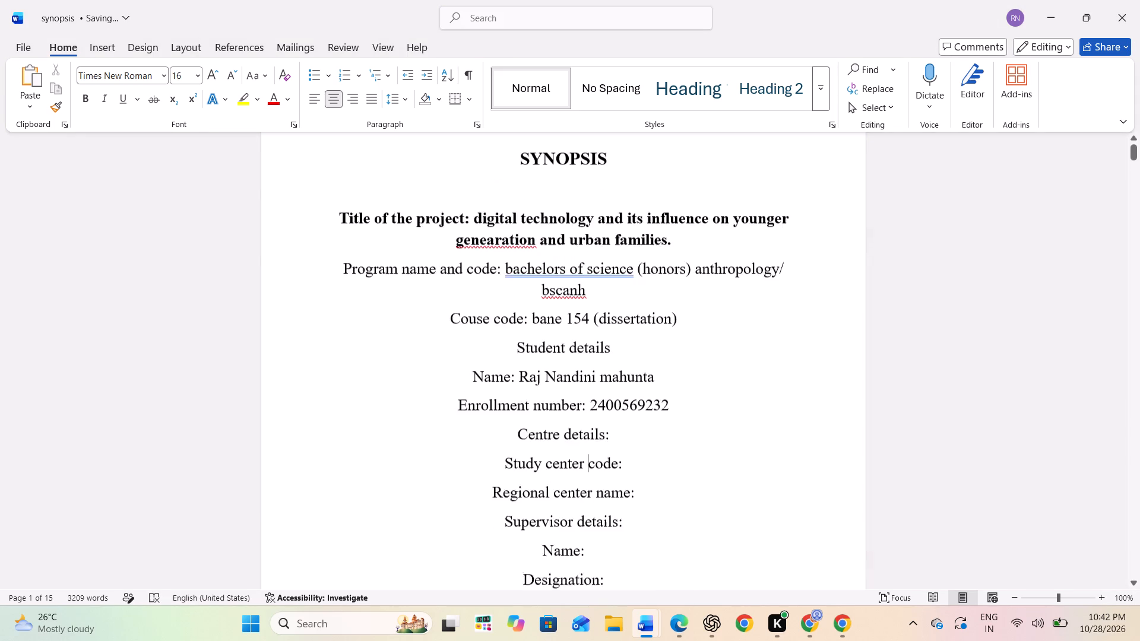
pyautogui.scroll(1, 693, 240)
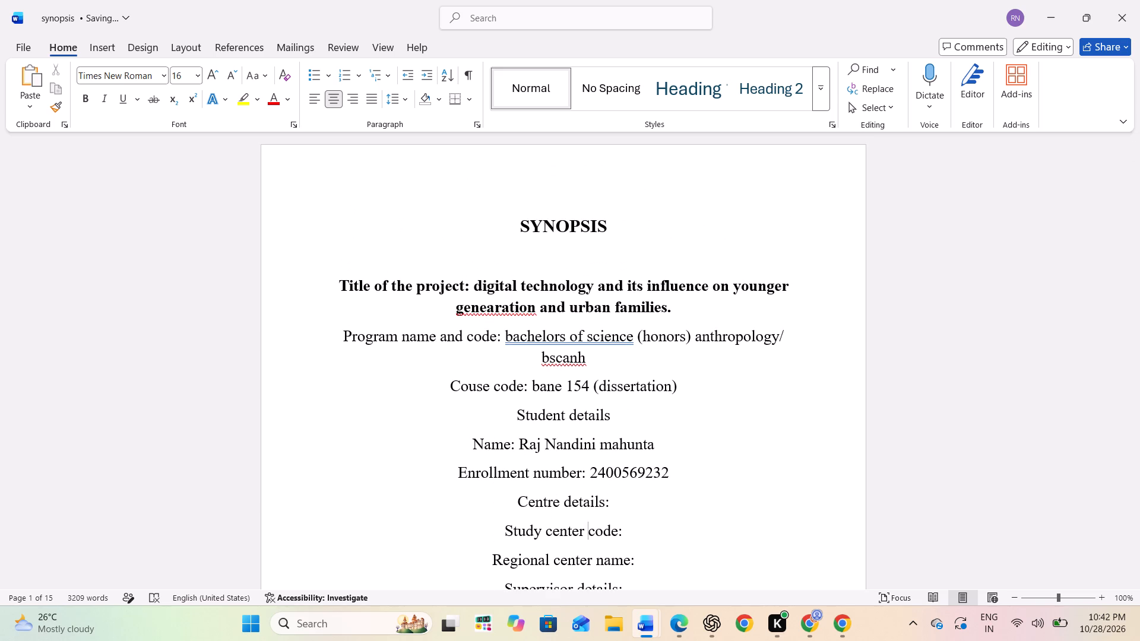
pyautogui.scroll(-7, 693, 240)
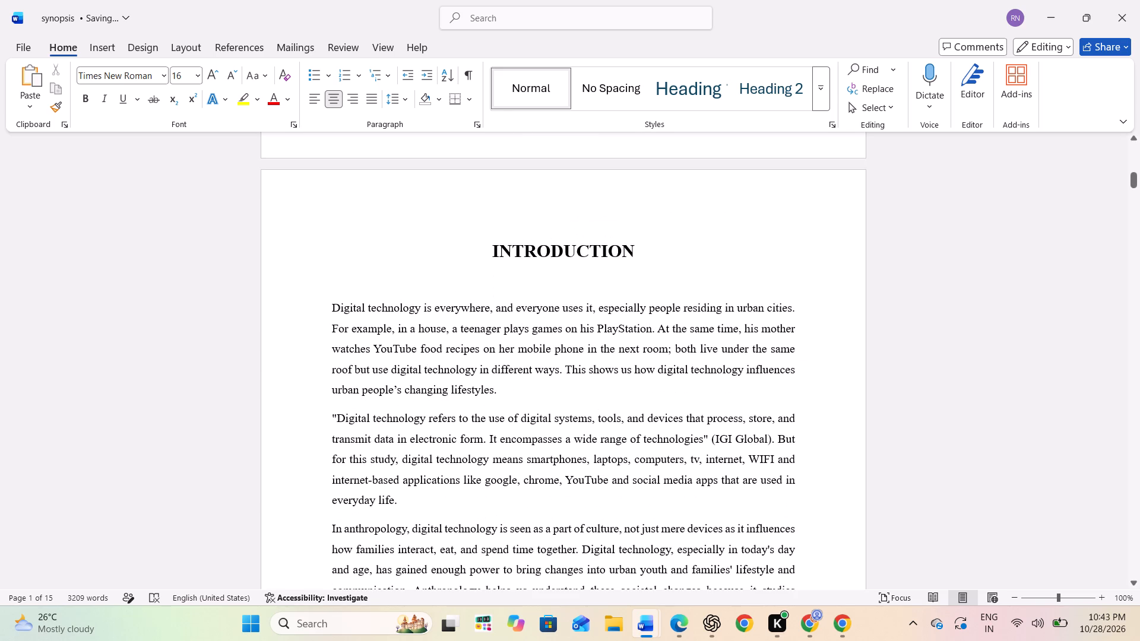
pyautogui.scroll(3, 618, 277)
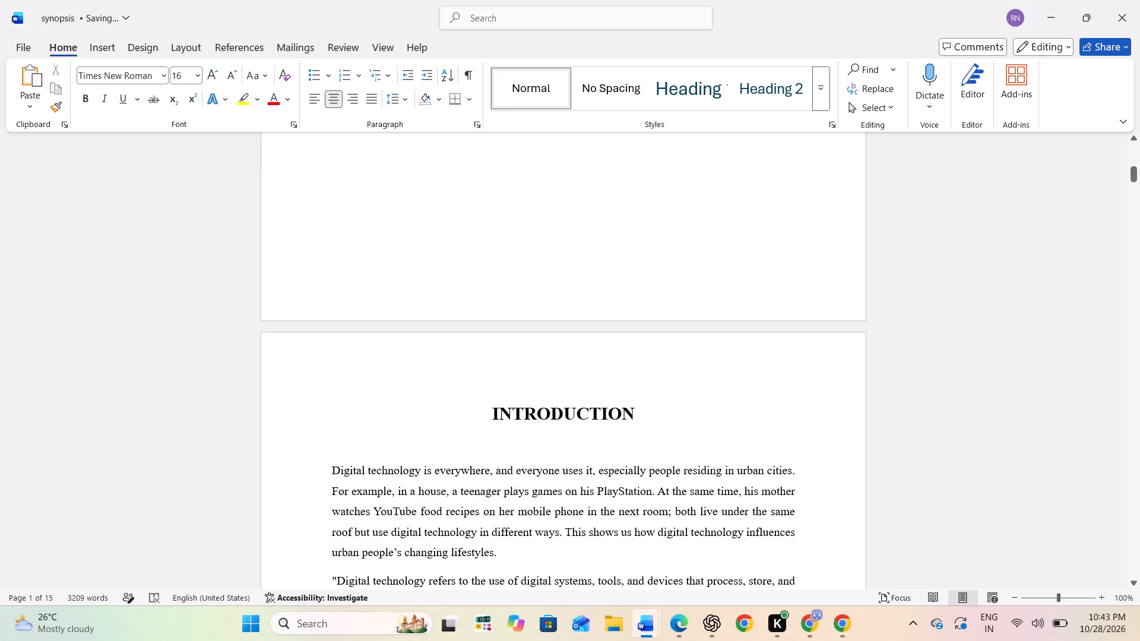
pyautogui.scroll(1, 545, 284)
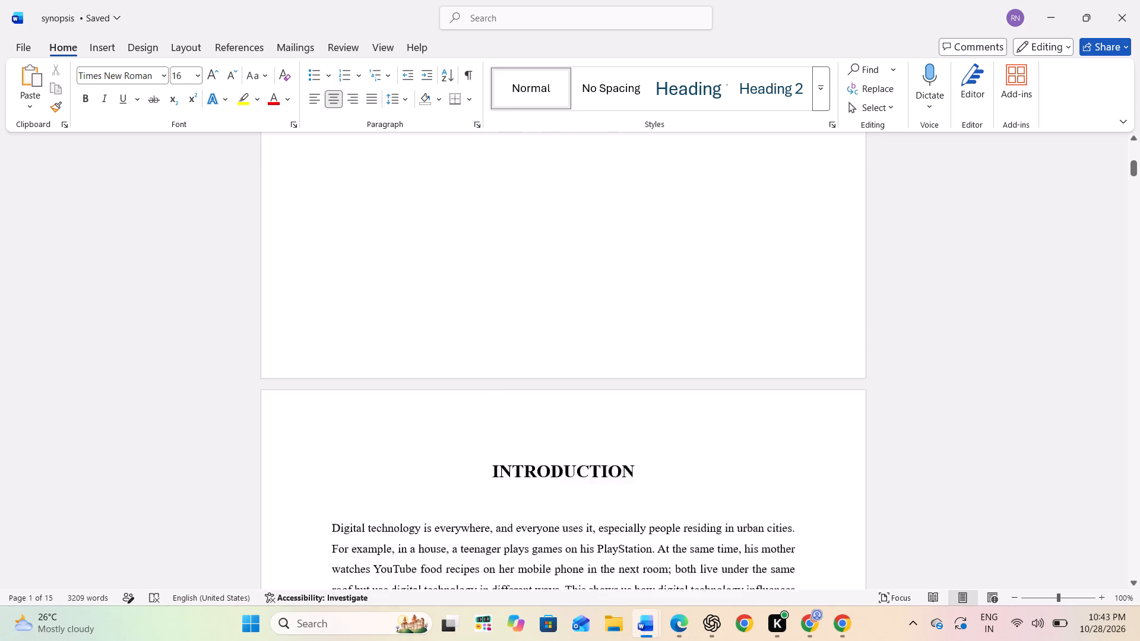
pyautogui.scroll(1, 545, 284)
pyautogui.click(588, 368)
pyautogui.press('Return')
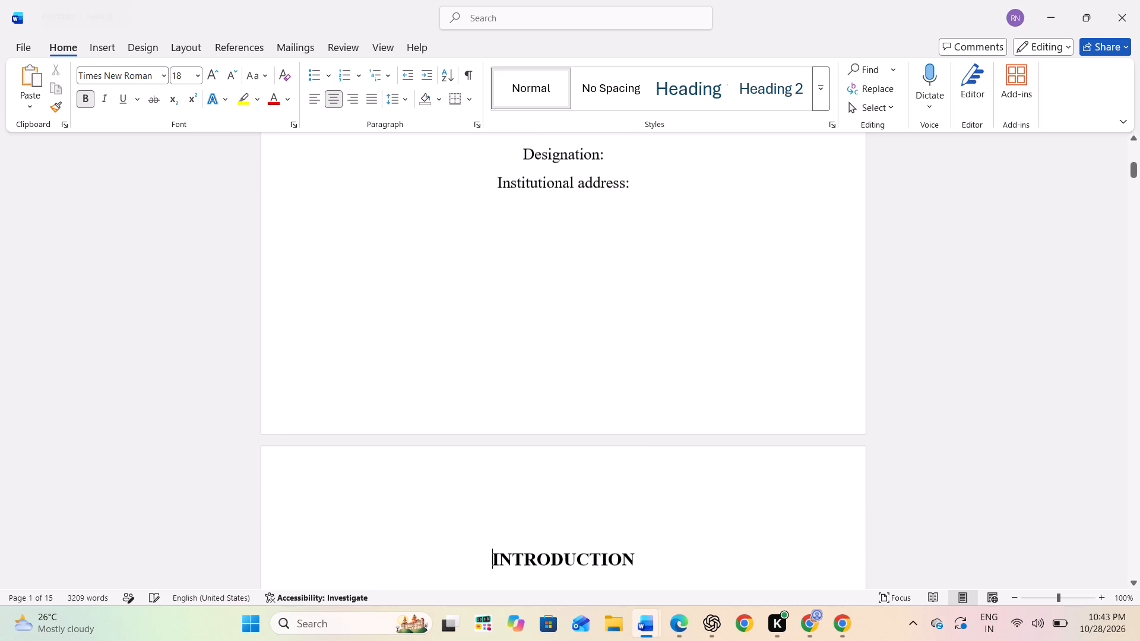
pyautogui.click(585, 264)
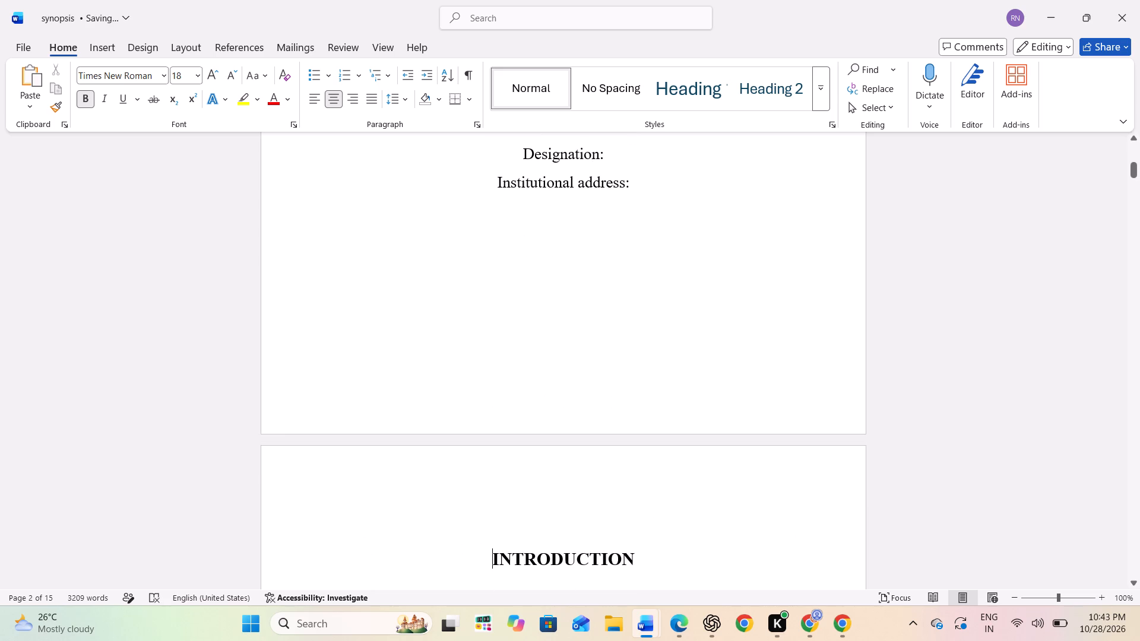
pyautogui.click(103, 40)
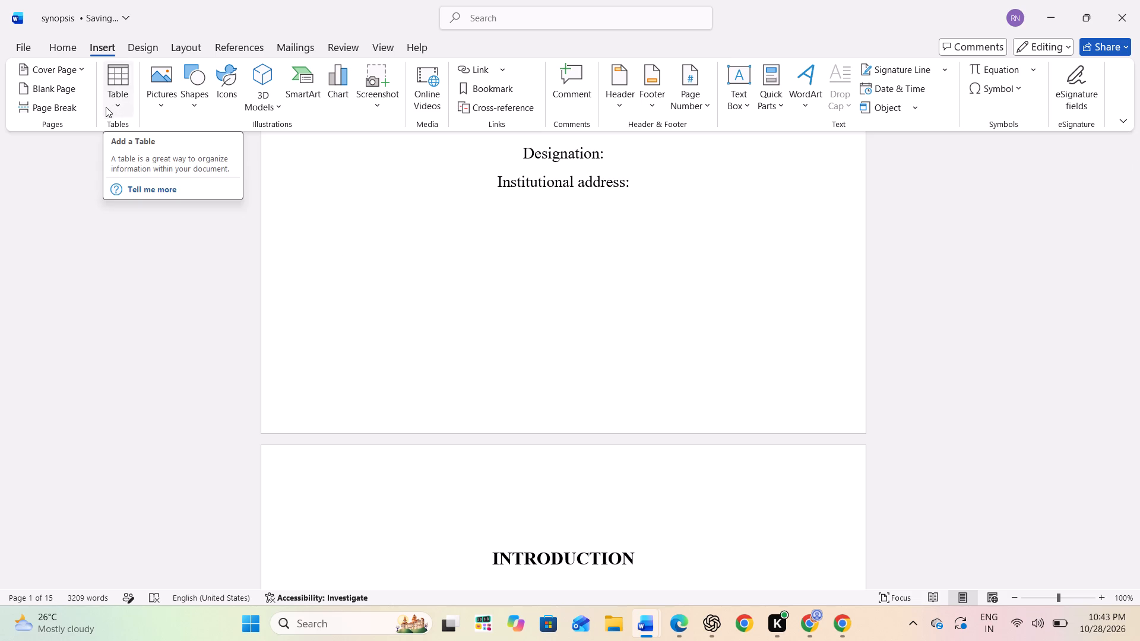
pyautogui.click(61, 87)
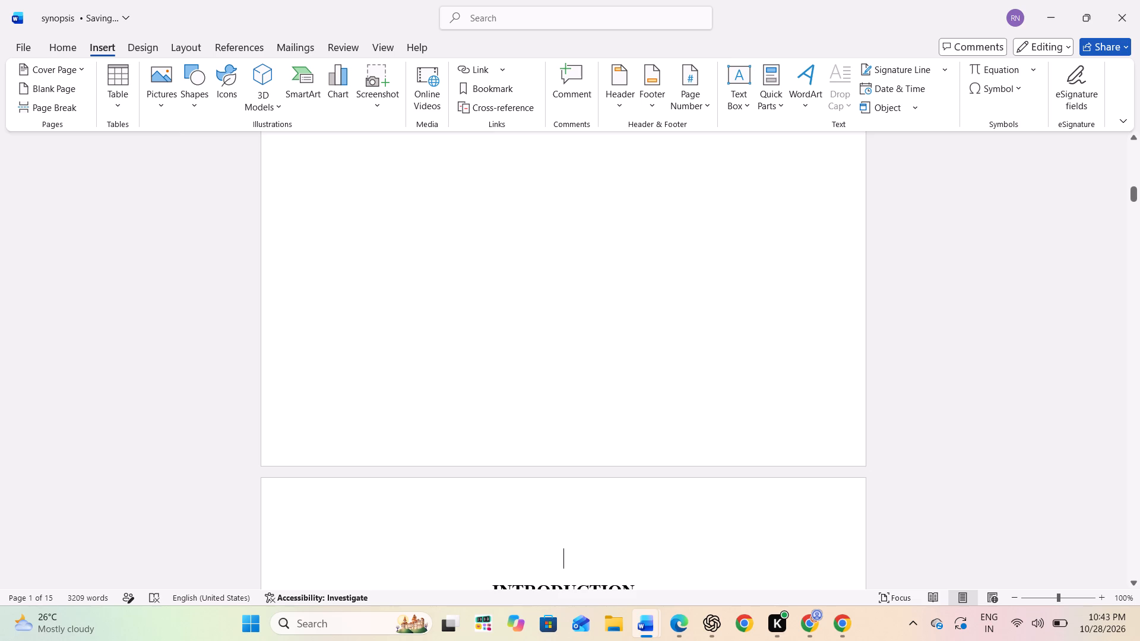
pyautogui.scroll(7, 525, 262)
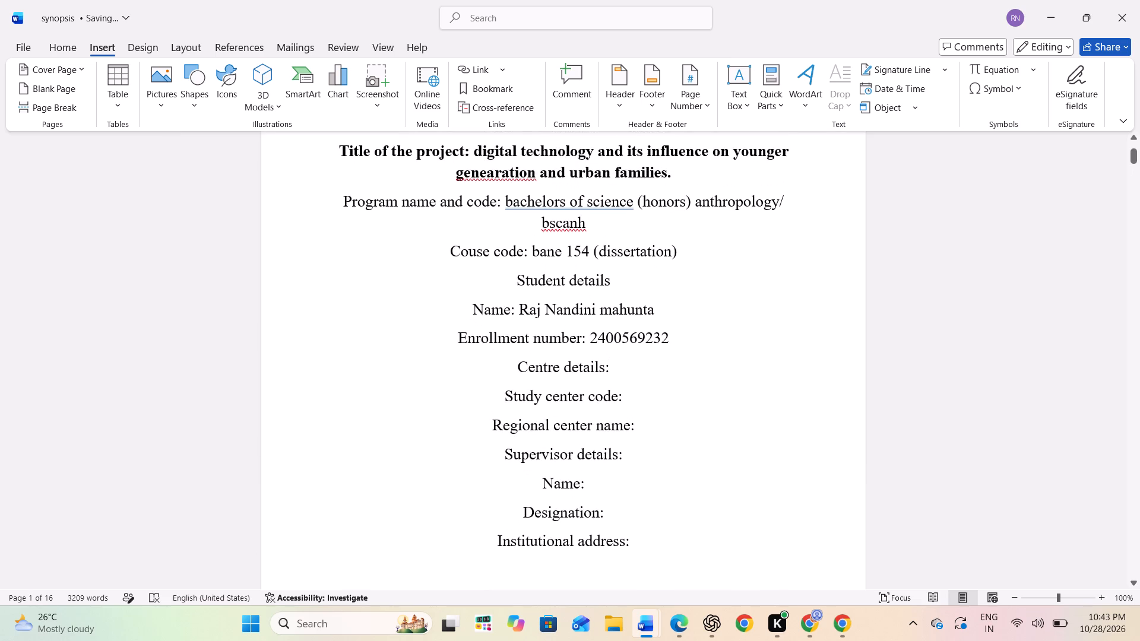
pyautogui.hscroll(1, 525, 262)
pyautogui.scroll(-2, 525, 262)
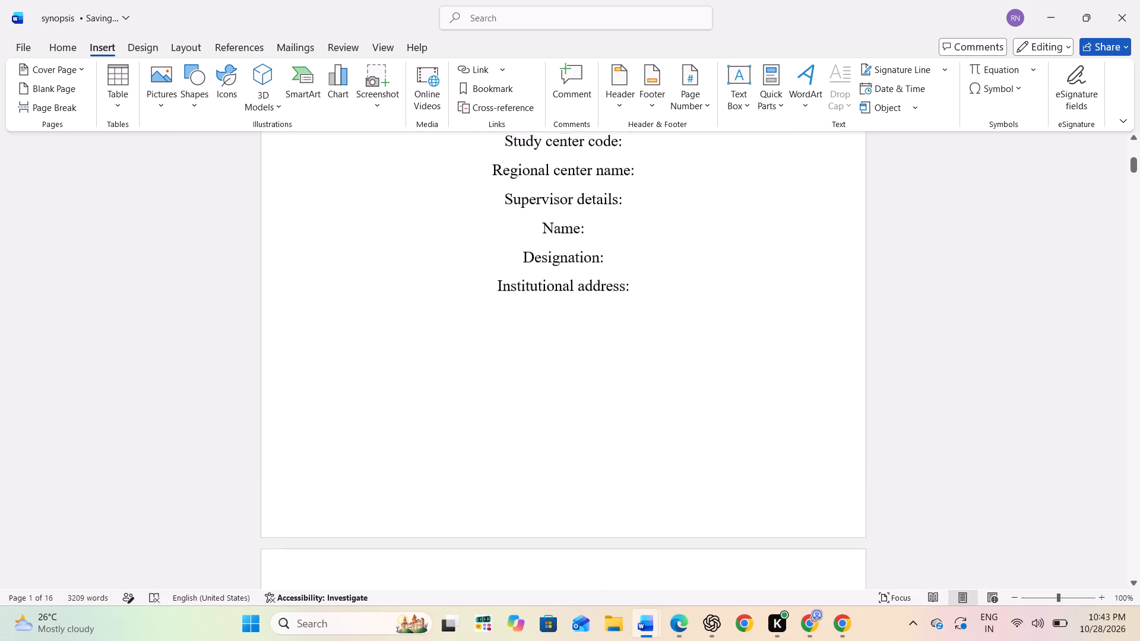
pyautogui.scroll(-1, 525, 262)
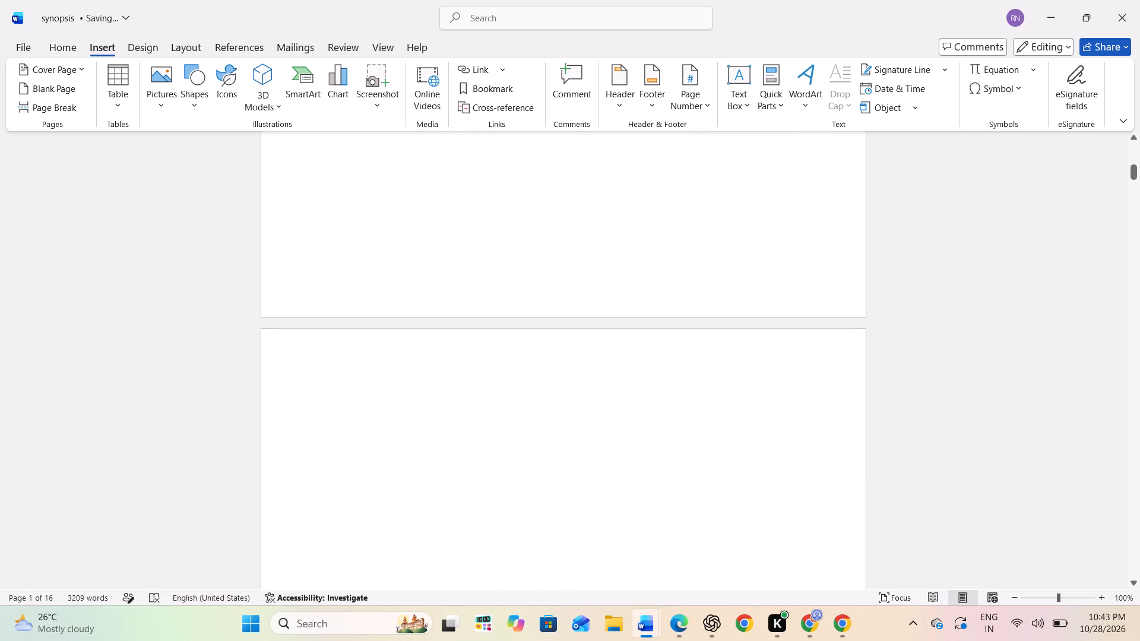
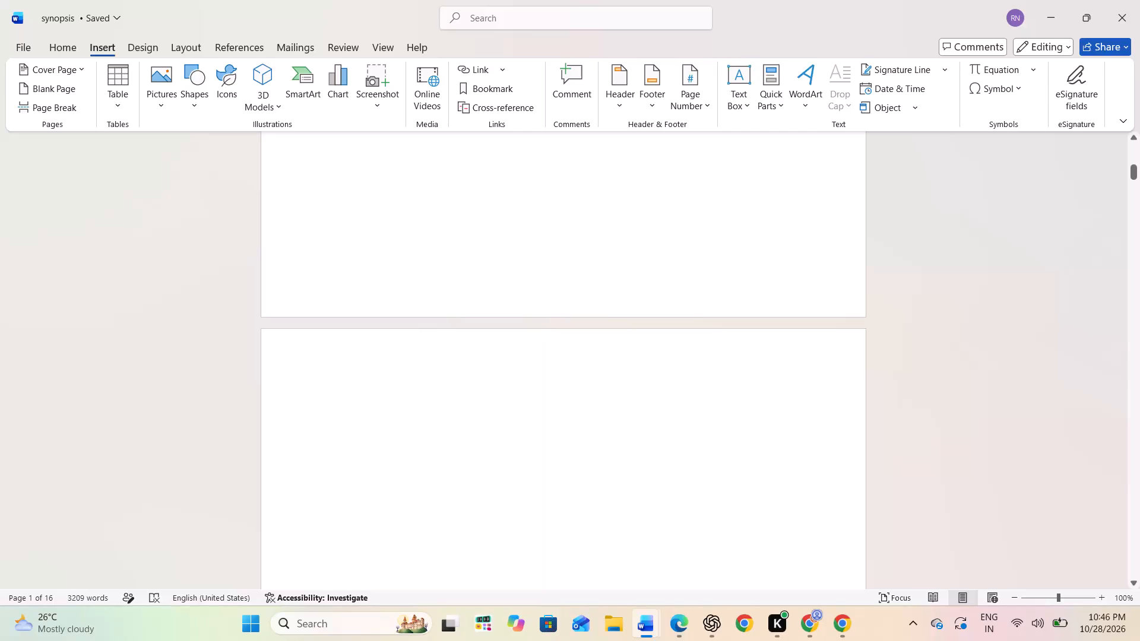
# Place the text cursor at the start of the blank page that follows the cover page.
pyautogui.scroll(-1, 716, 332)
pyautogui.click(570, 284)
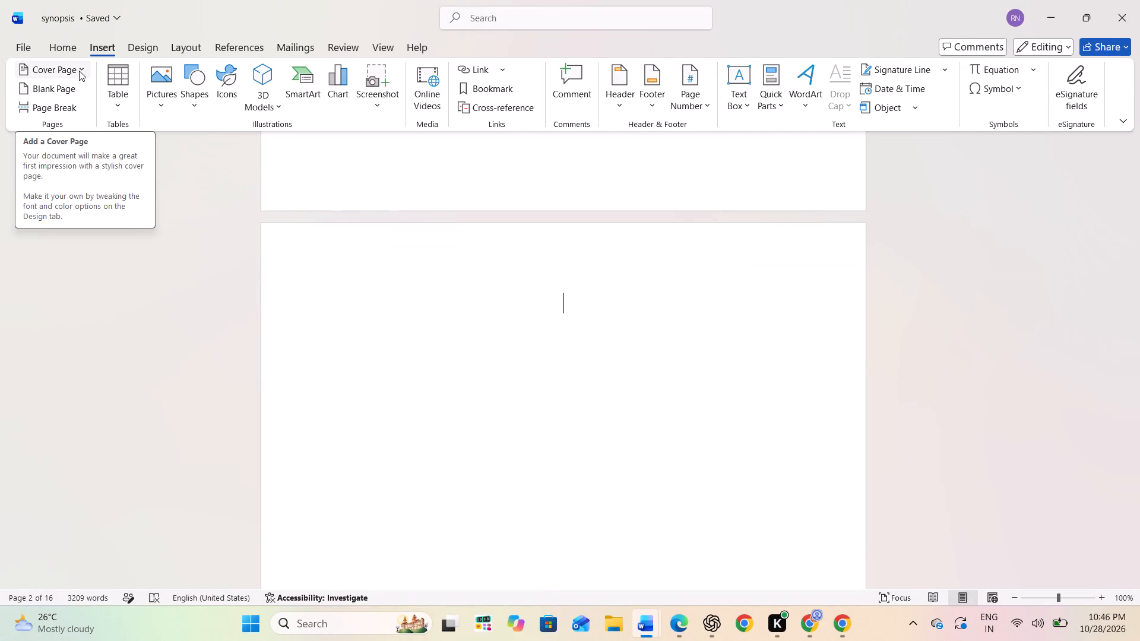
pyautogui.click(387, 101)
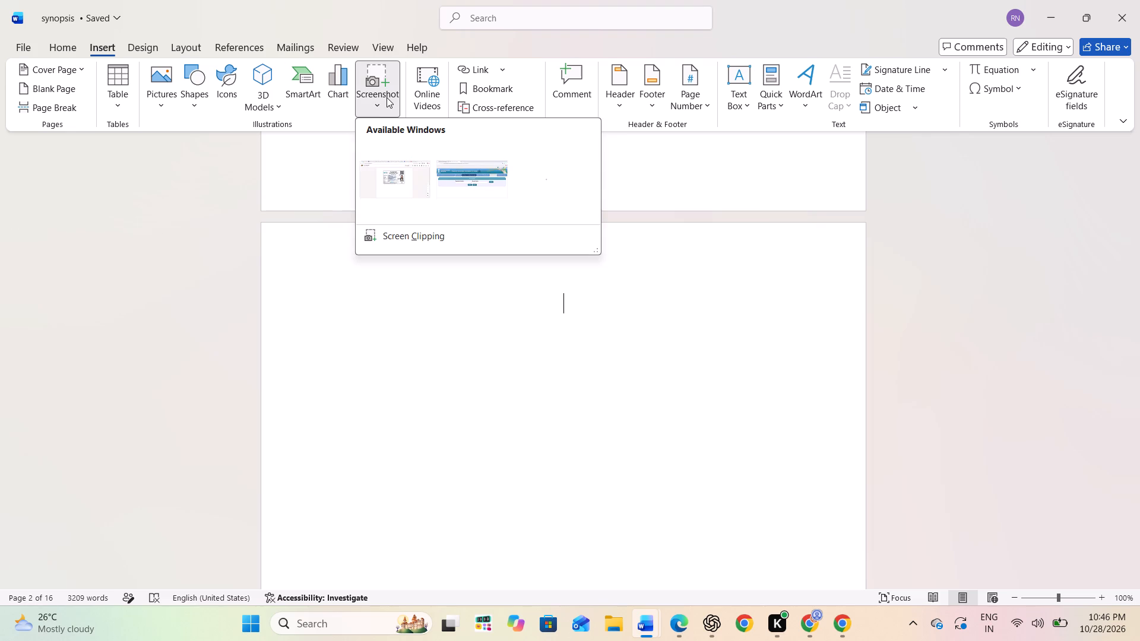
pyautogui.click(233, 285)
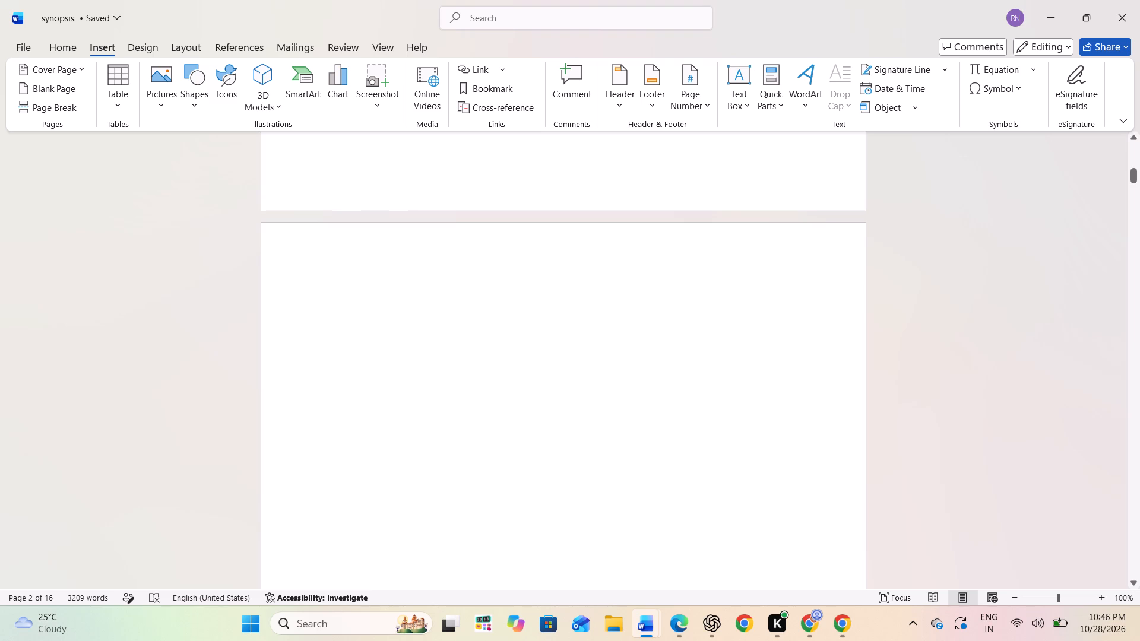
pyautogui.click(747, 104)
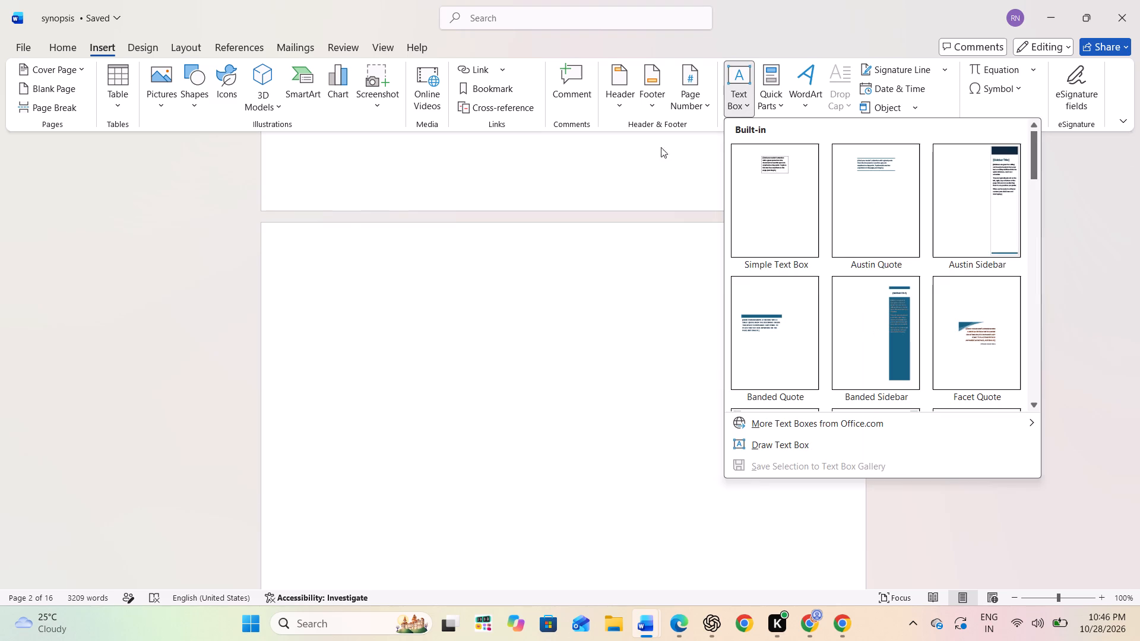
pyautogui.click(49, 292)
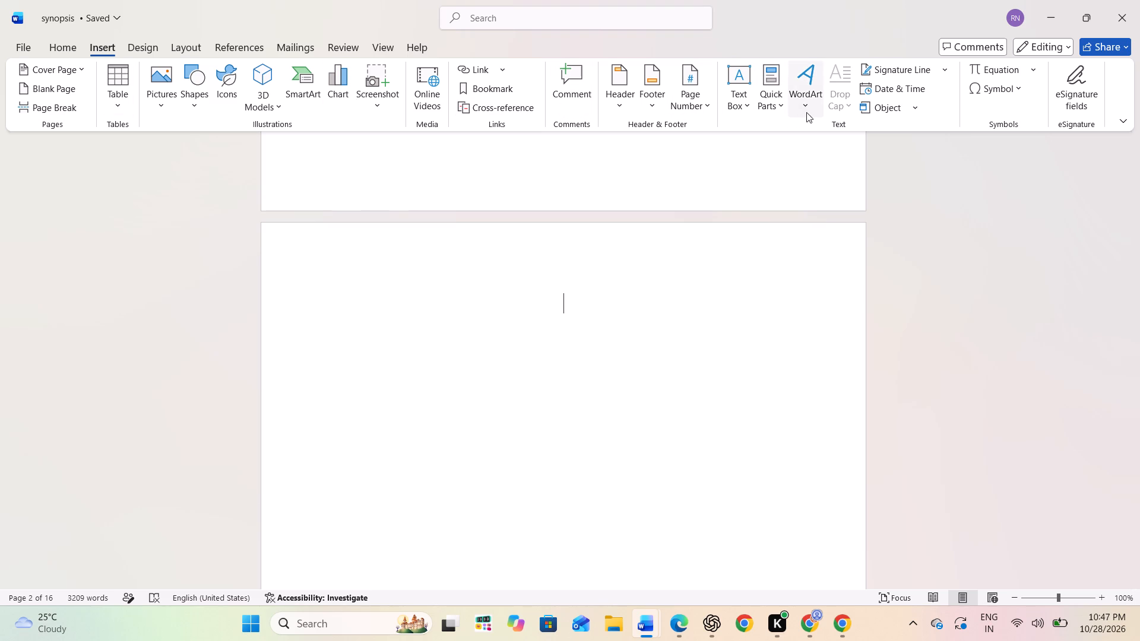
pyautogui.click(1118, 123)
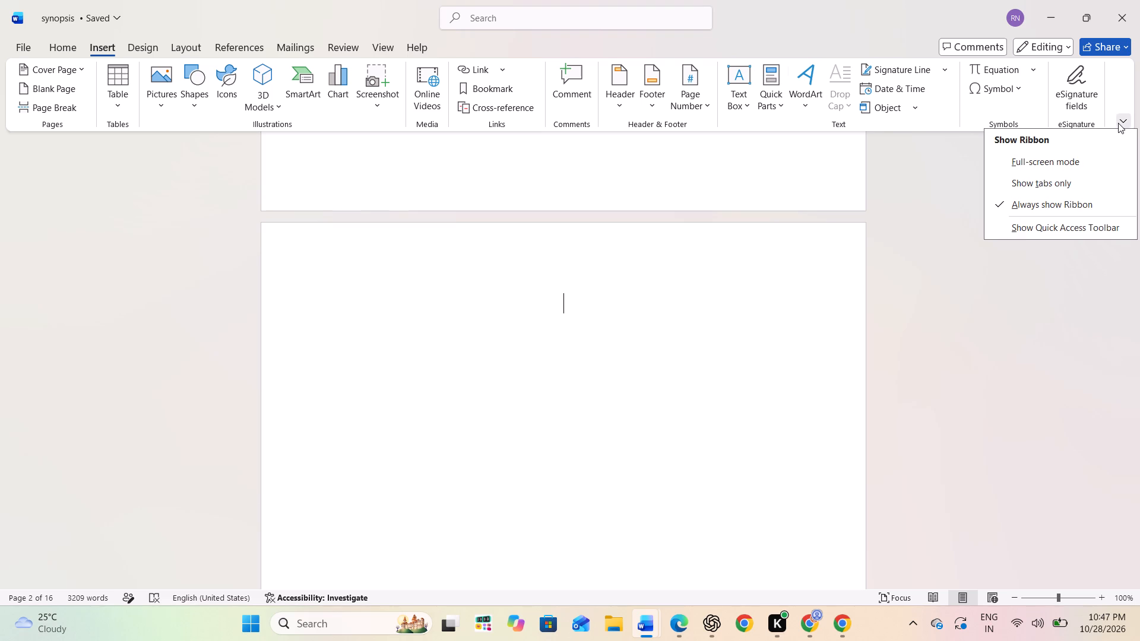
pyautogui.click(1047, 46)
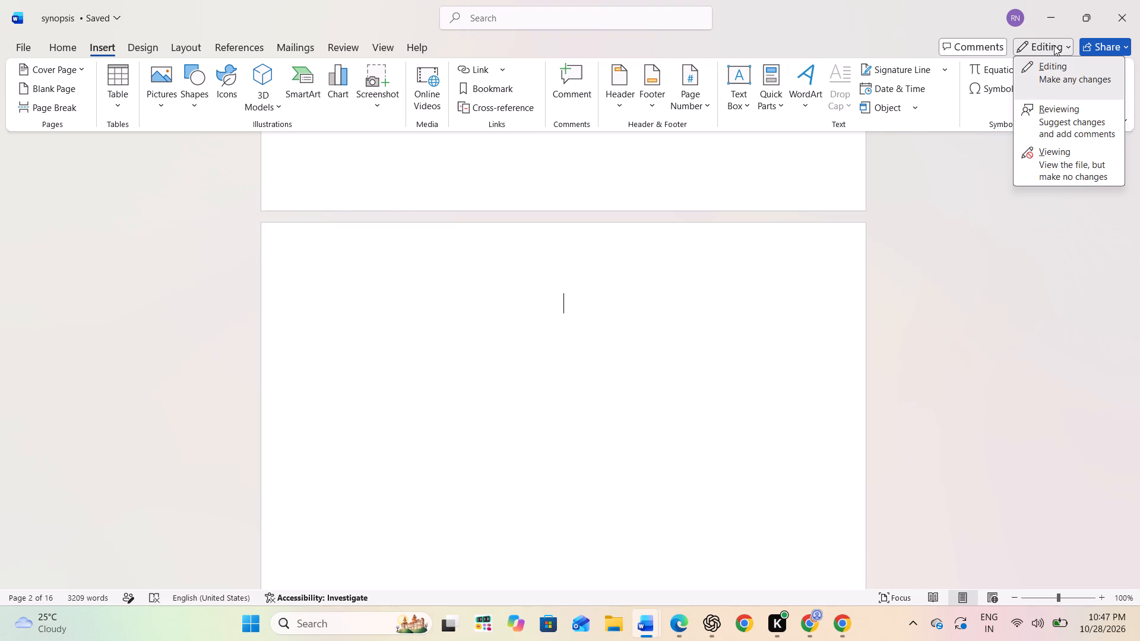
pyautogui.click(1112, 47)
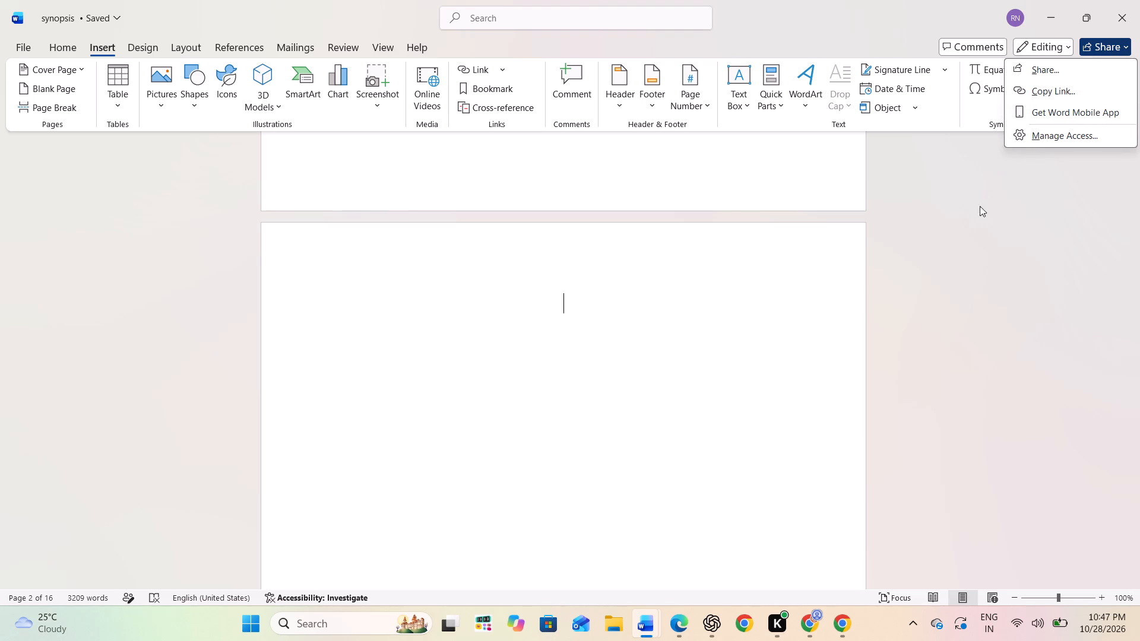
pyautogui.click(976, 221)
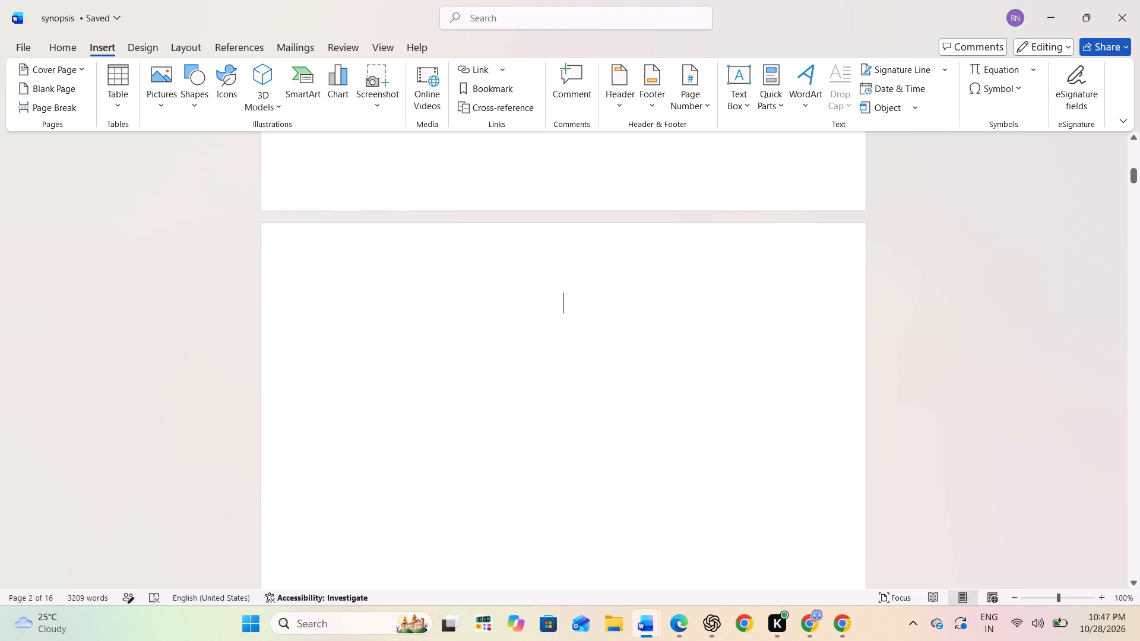
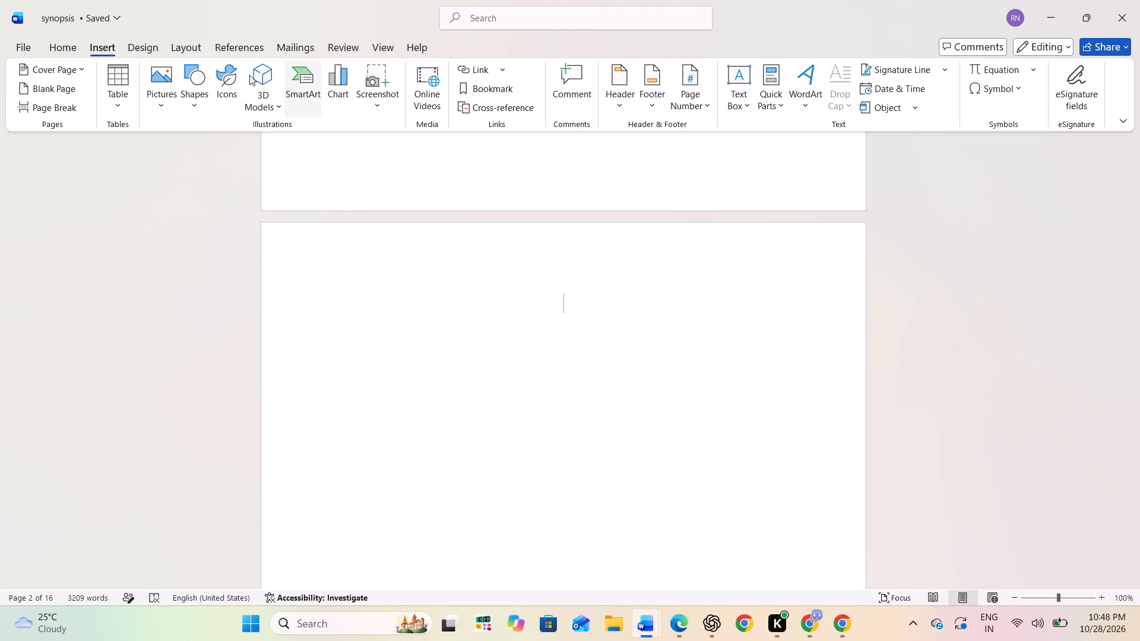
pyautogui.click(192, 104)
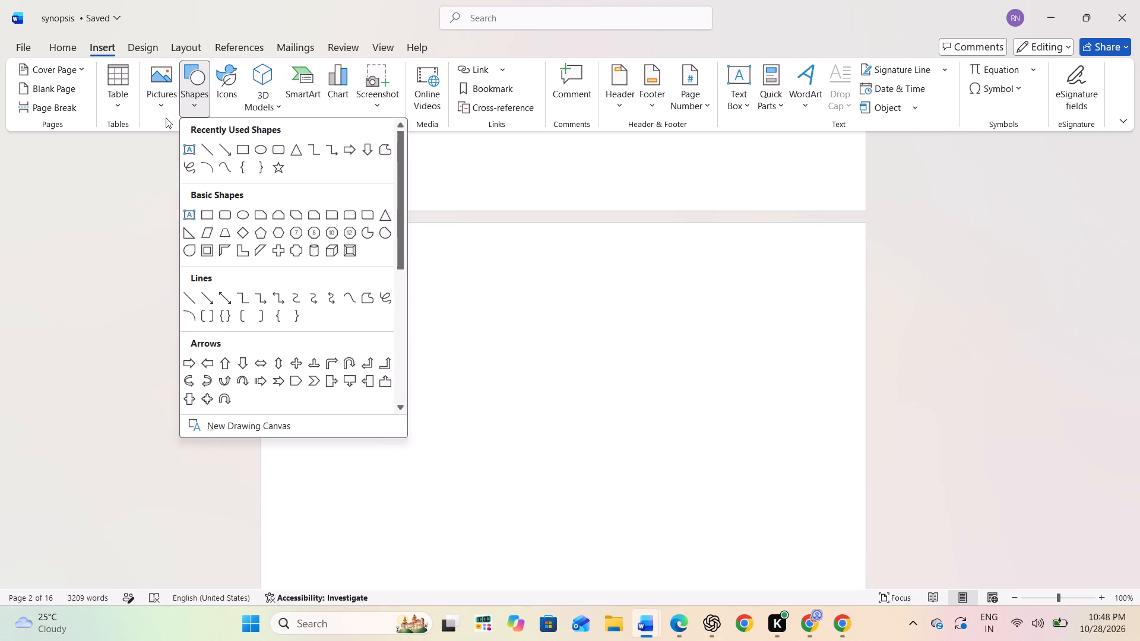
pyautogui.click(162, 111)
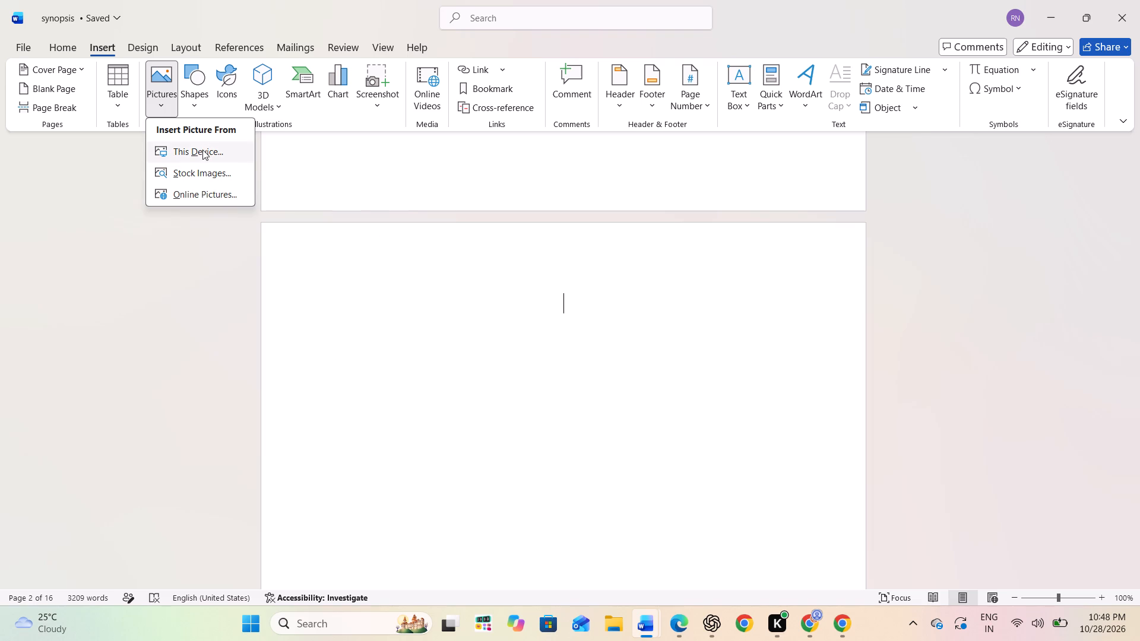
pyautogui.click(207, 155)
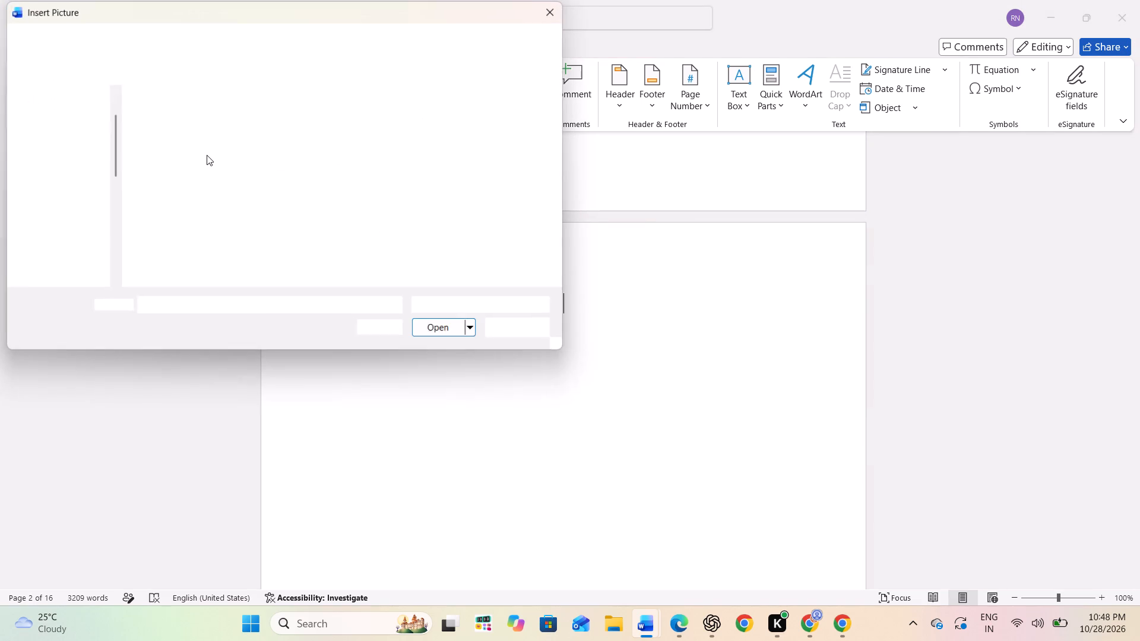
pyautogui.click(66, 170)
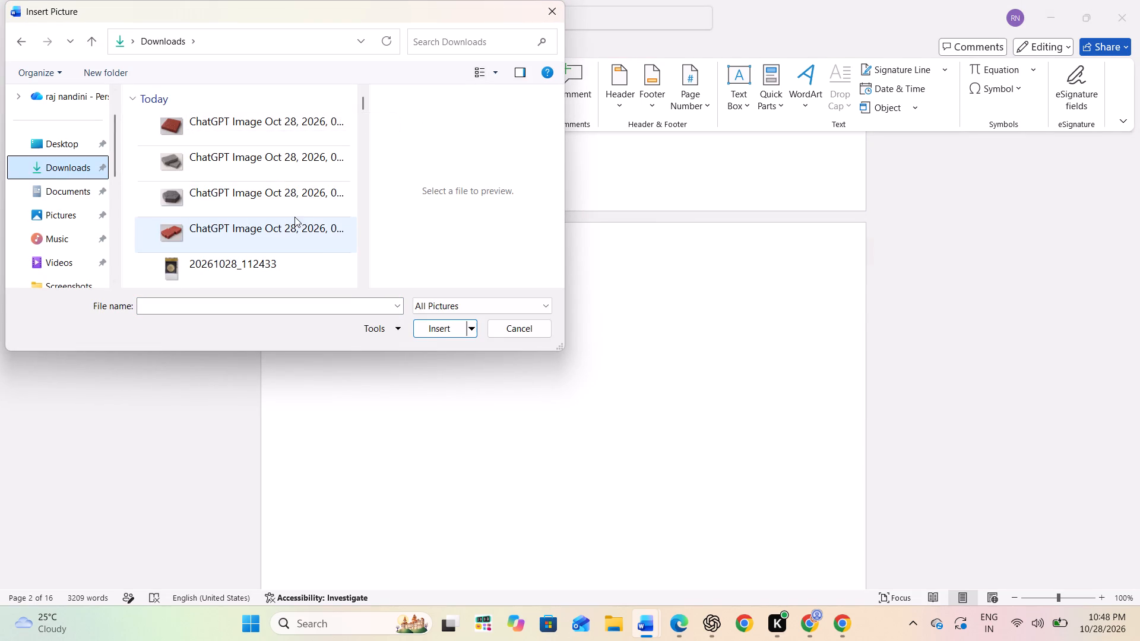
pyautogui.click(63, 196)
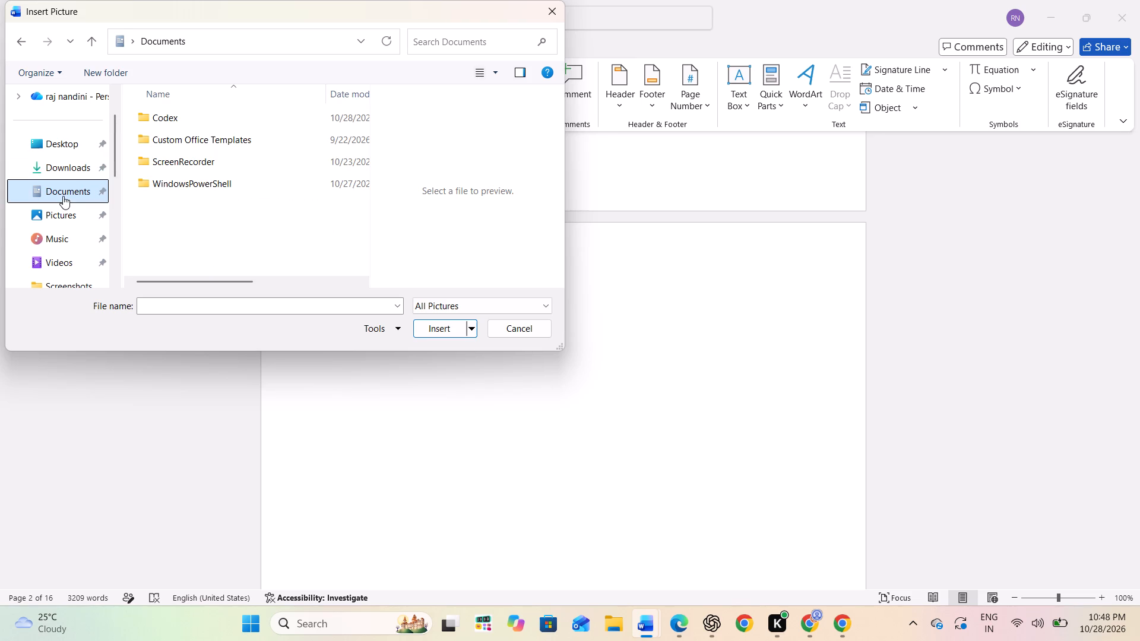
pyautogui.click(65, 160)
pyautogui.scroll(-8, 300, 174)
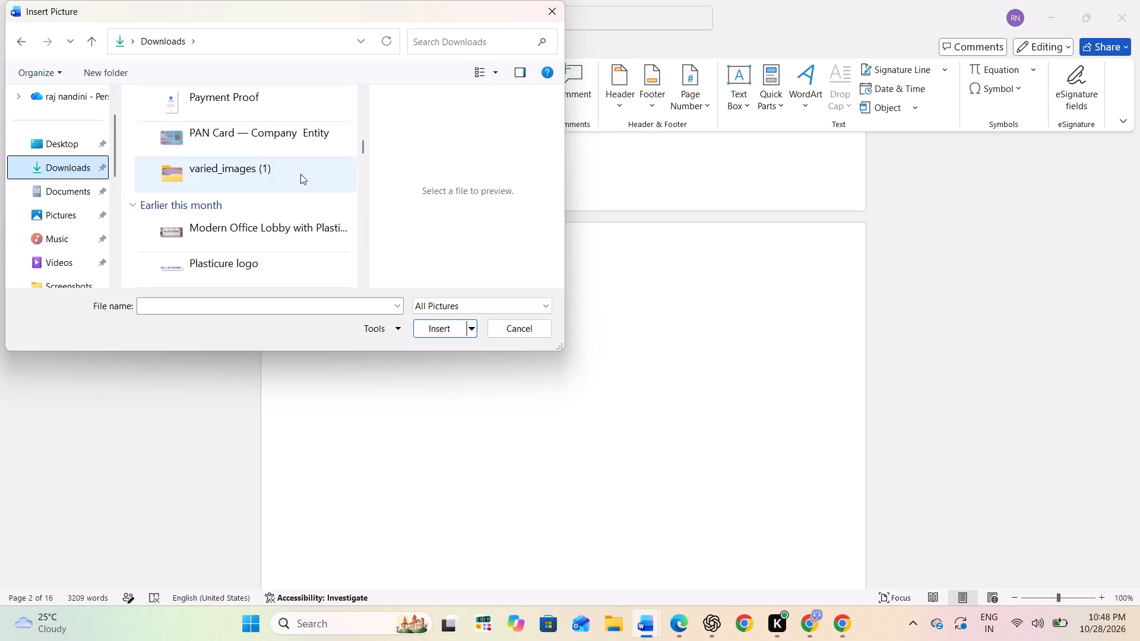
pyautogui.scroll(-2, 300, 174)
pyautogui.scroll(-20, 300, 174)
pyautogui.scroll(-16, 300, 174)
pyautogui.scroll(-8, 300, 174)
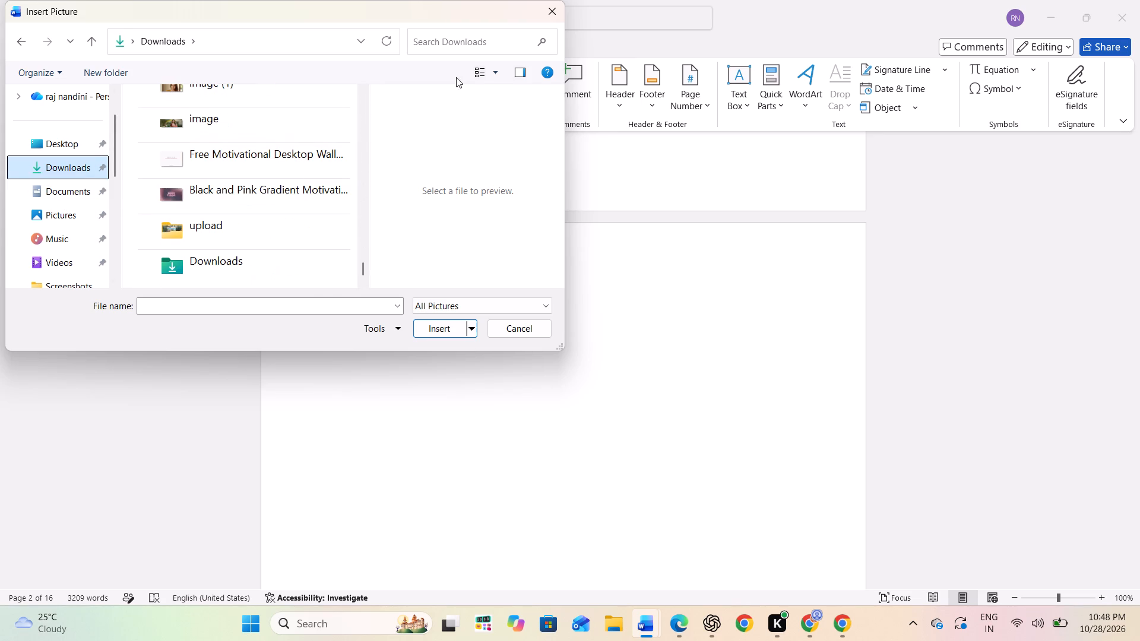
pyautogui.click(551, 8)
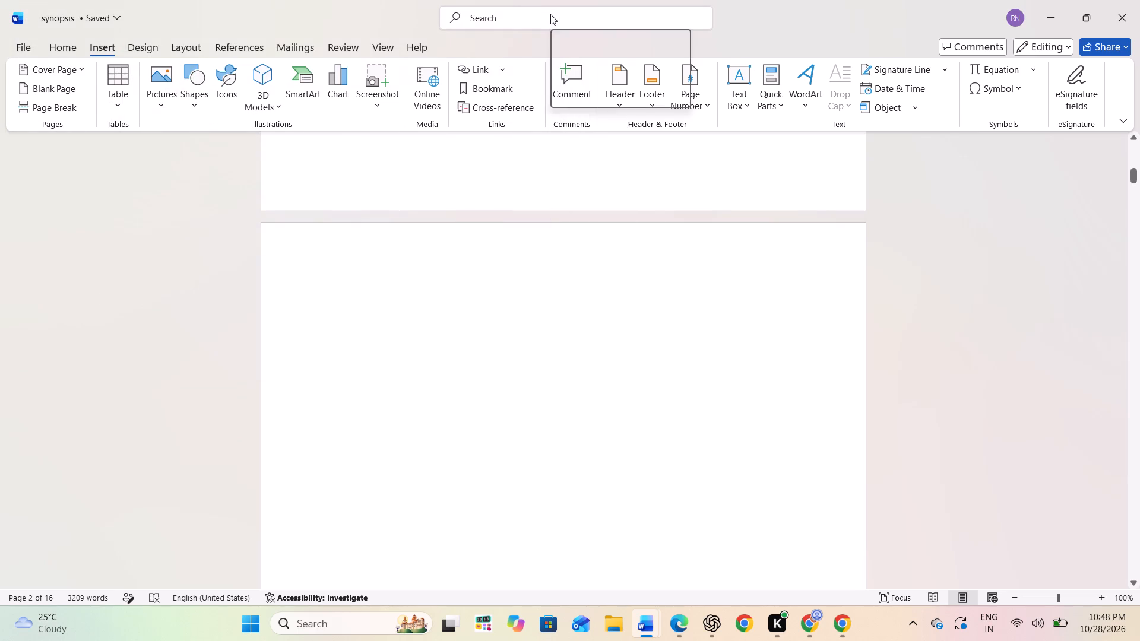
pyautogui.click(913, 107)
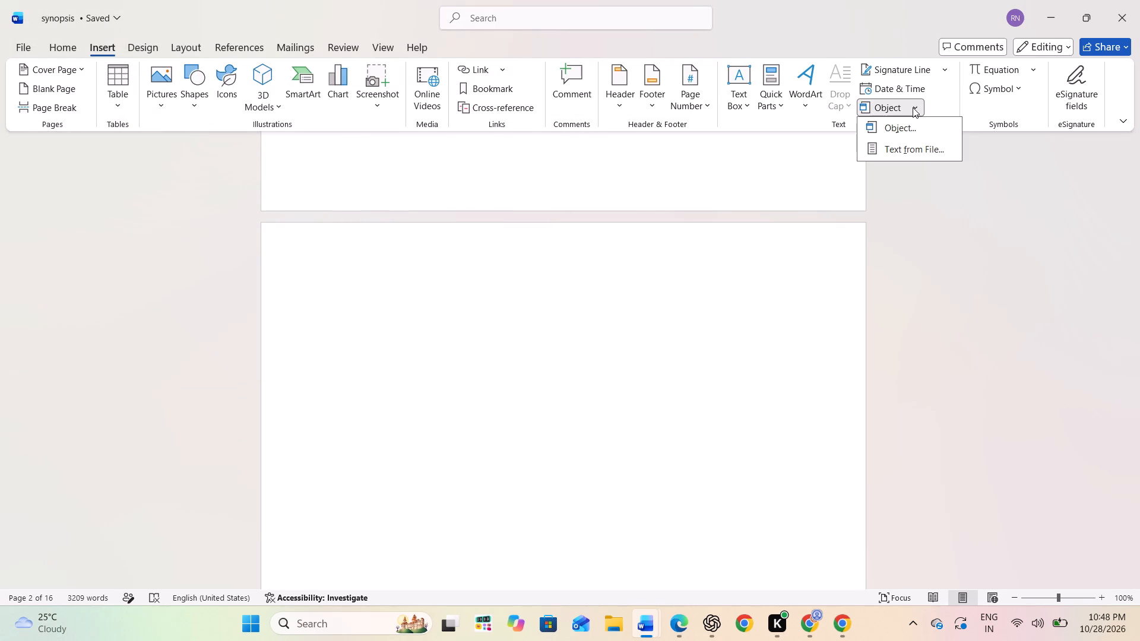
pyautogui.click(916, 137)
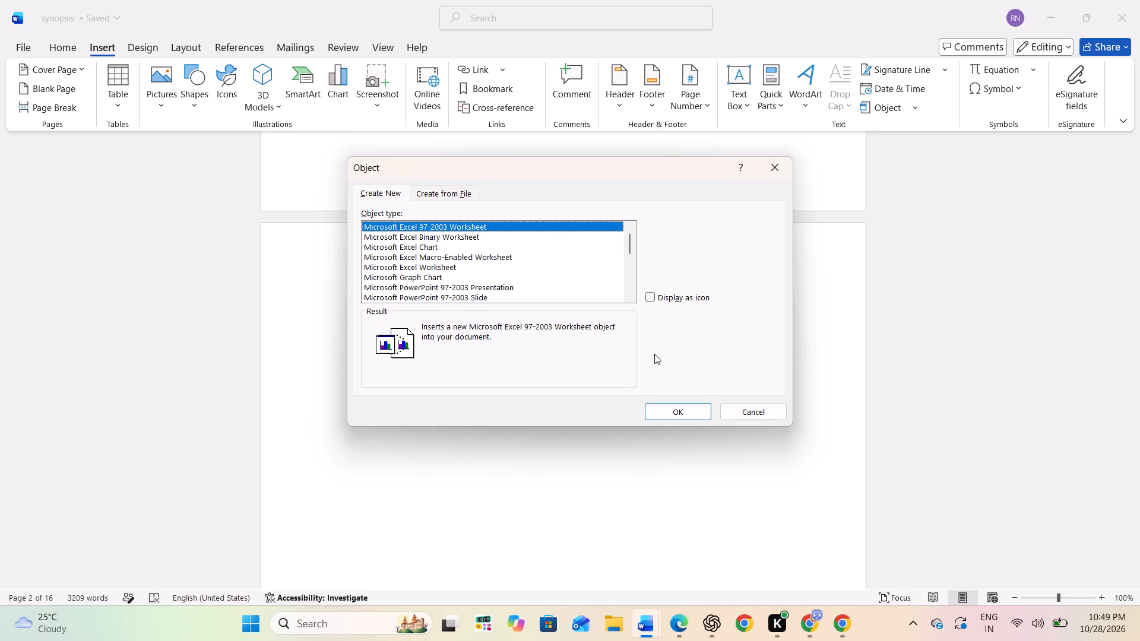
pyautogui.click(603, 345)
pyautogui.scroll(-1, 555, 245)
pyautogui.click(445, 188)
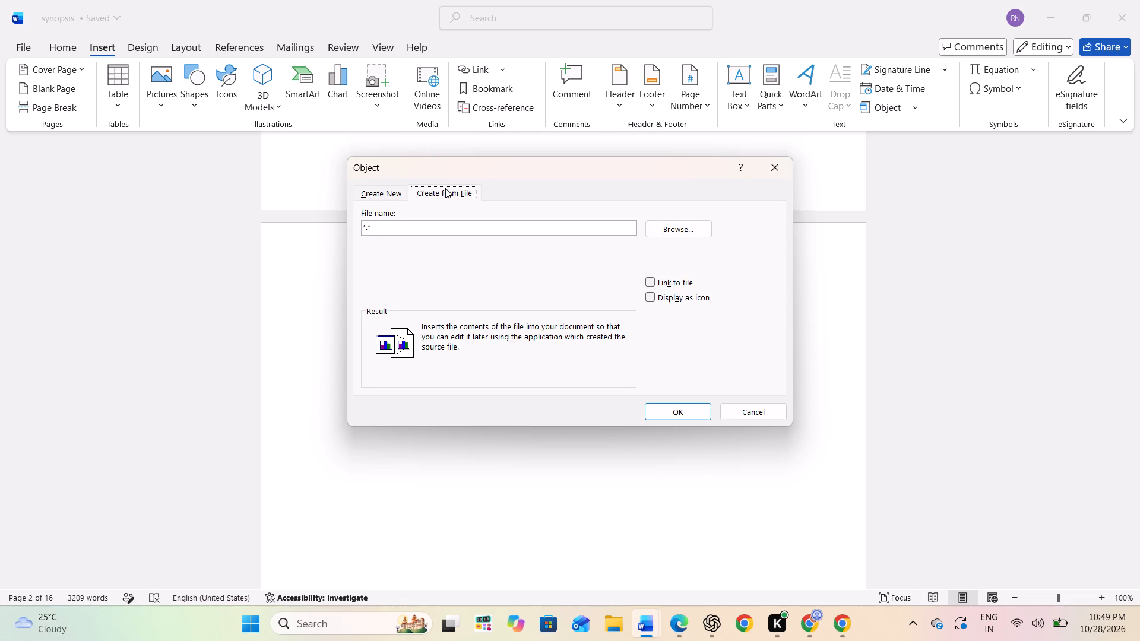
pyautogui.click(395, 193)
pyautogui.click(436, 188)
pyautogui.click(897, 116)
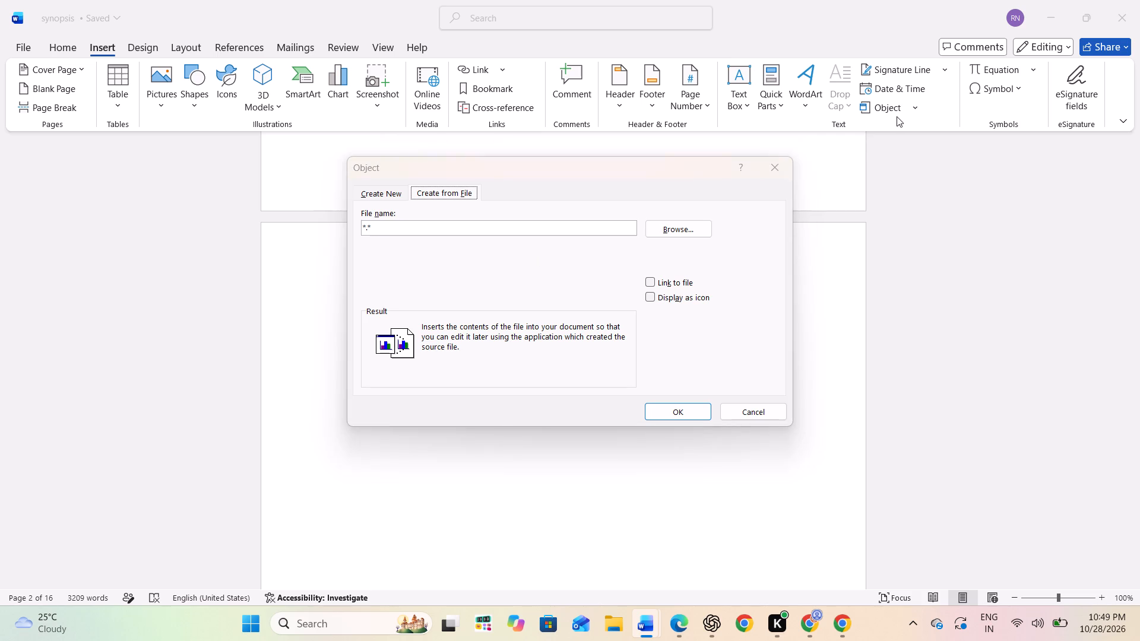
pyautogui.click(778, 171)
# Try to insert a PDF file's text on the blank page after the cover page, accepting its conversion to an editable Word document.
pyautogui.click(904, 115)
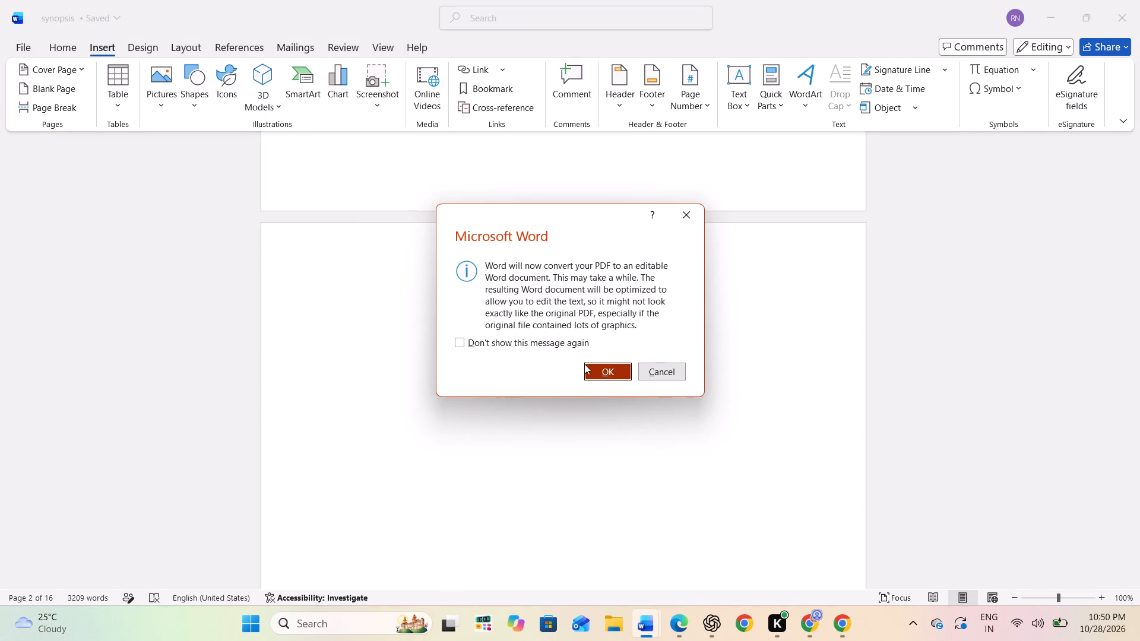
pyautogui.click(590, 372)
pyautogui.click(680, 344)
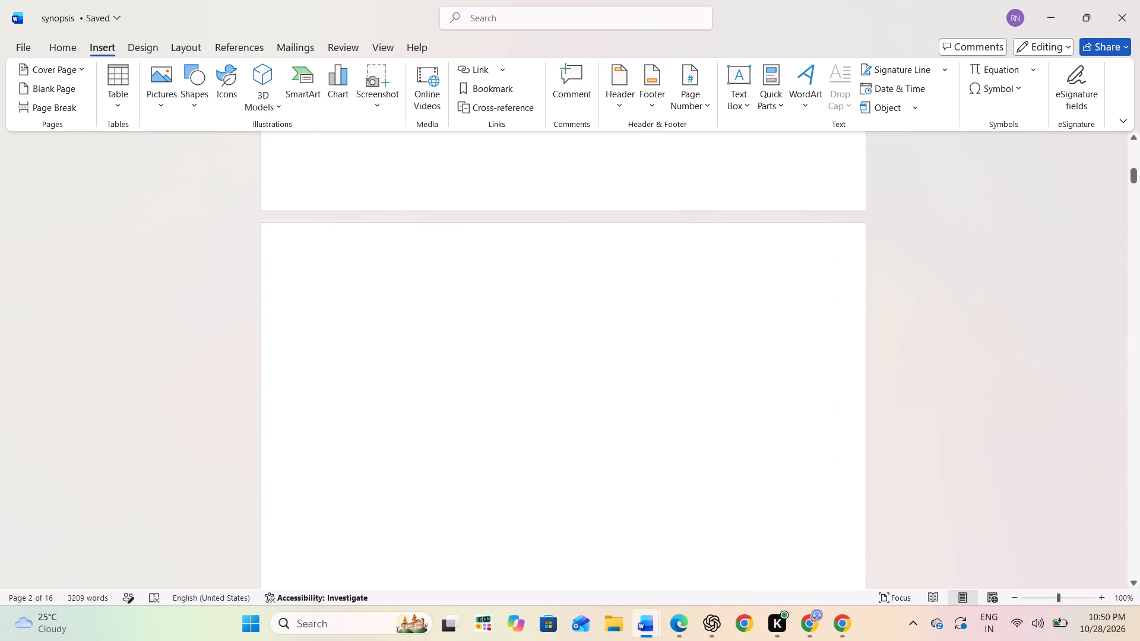
# Return to the synopsis cover page to review the project, student, centre and supervisor details.
pyautogui.scroll(1, 680, 345)
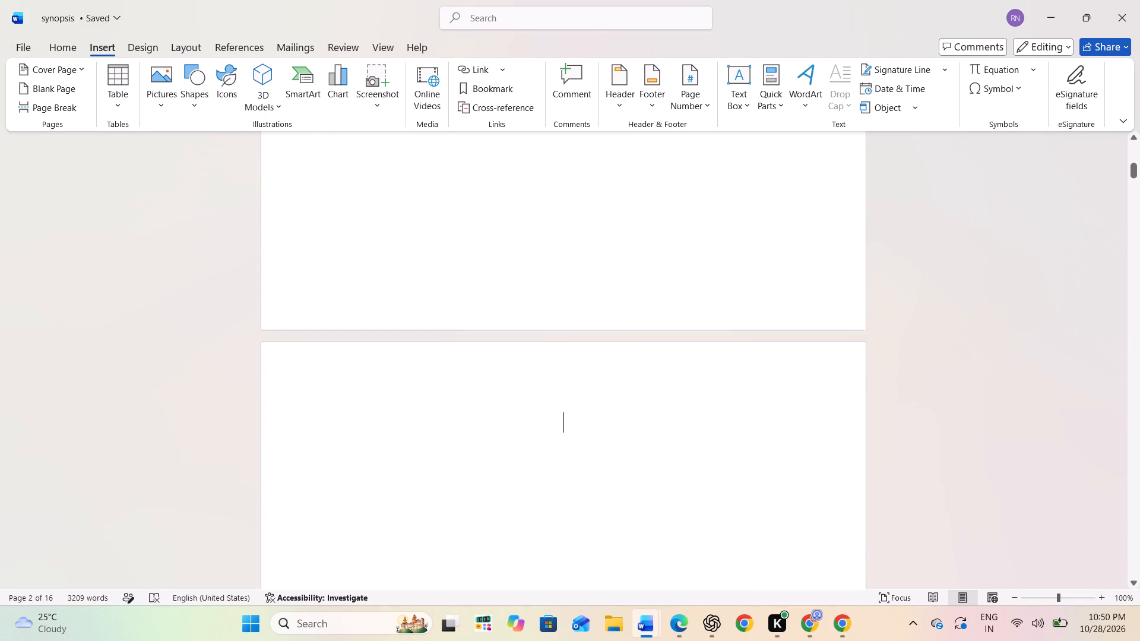
pyautogui.scroll(3, 680, 345)
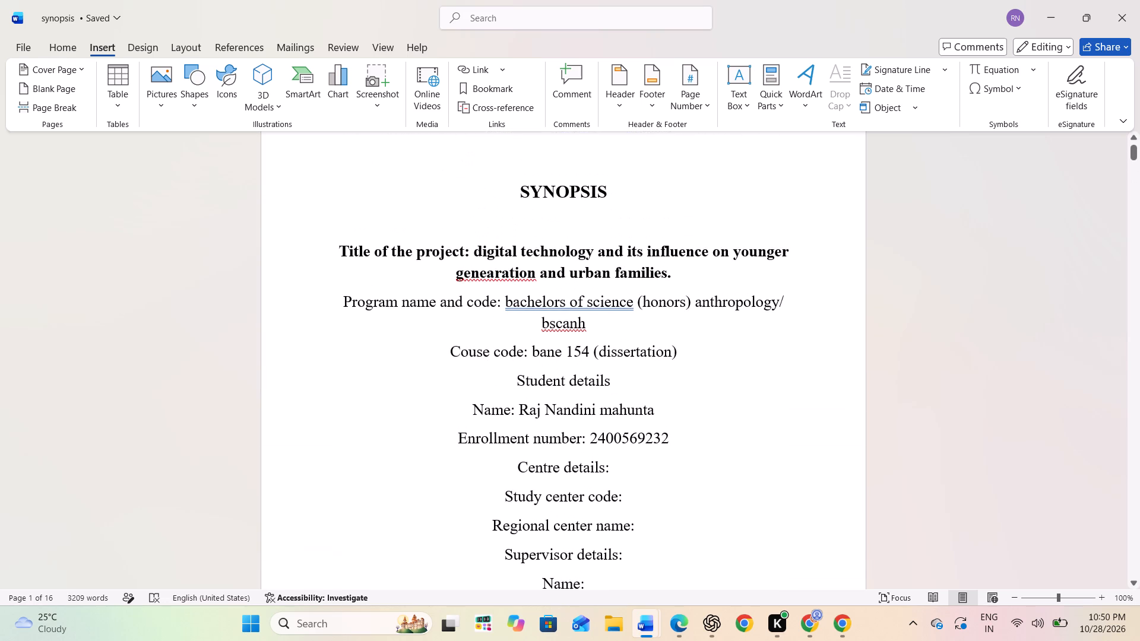
# Examine the synopsis cover page's centre and supervisor fields and the blank page that follows it.
pyautogui.scroll(-6, 680, 345)
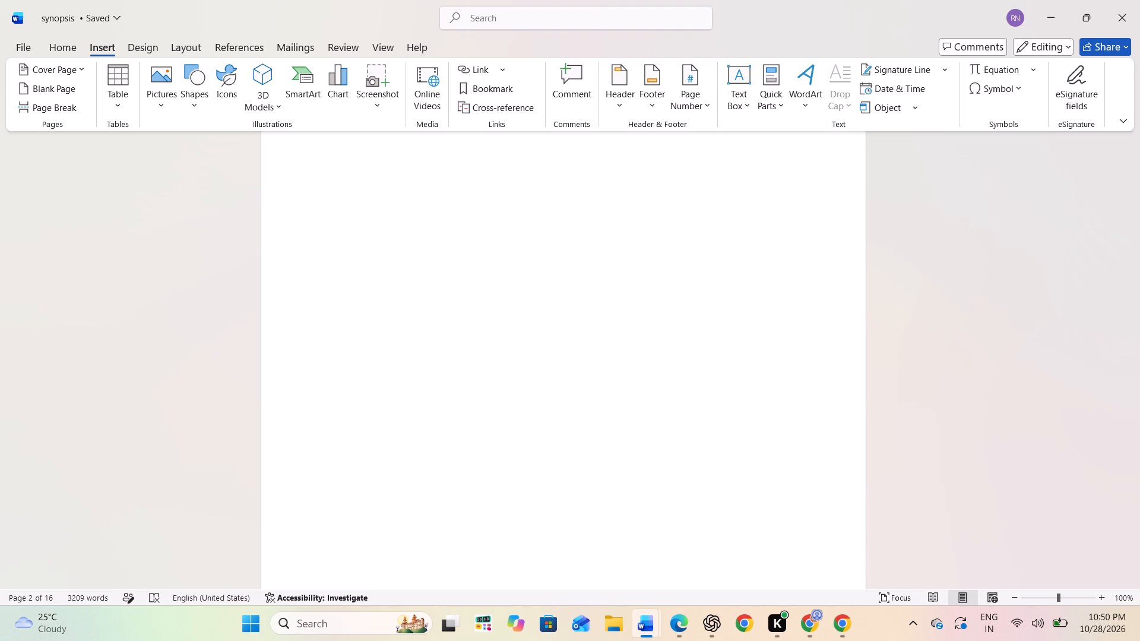
pyautogui.scroll(2, 608, 339)
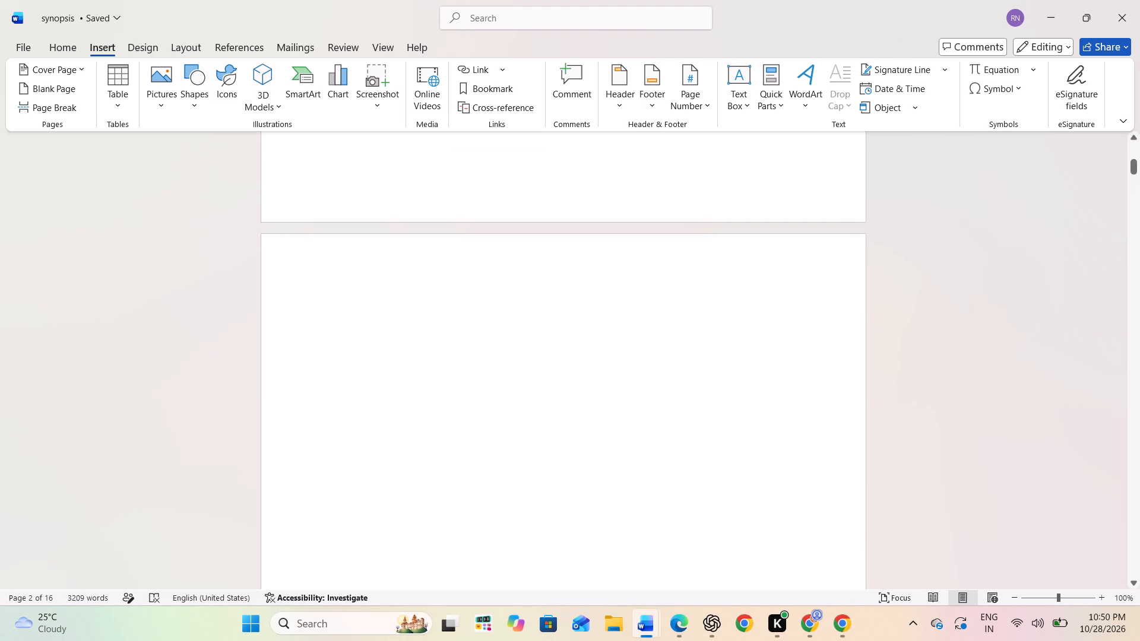
pyautogui.scroll(2, 608, 339)
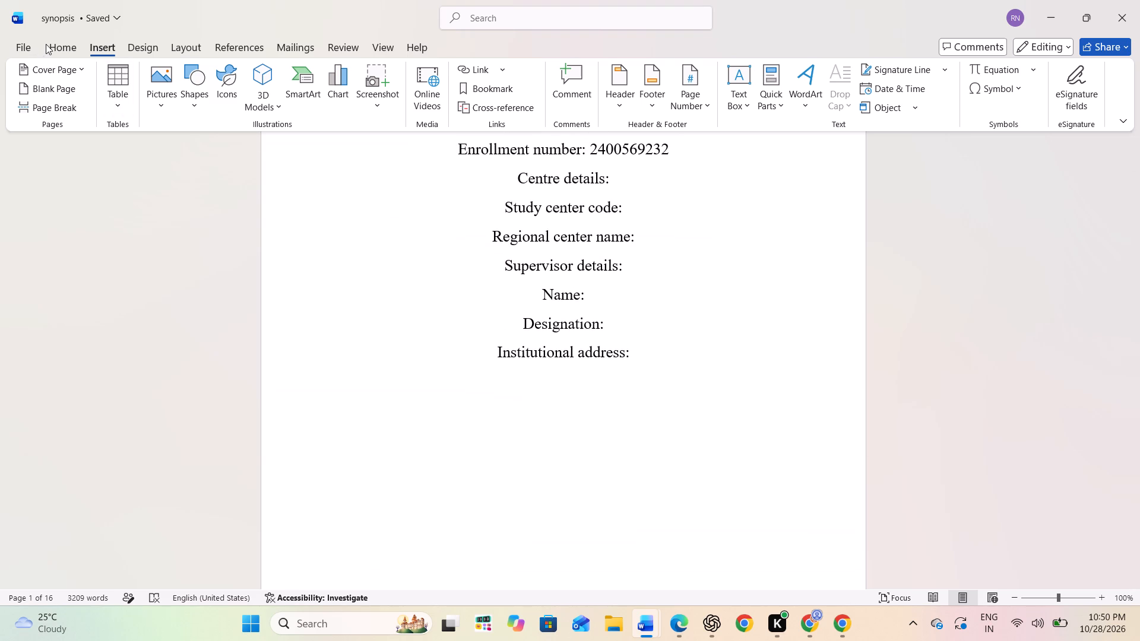
pyautogui.click(47, 44)
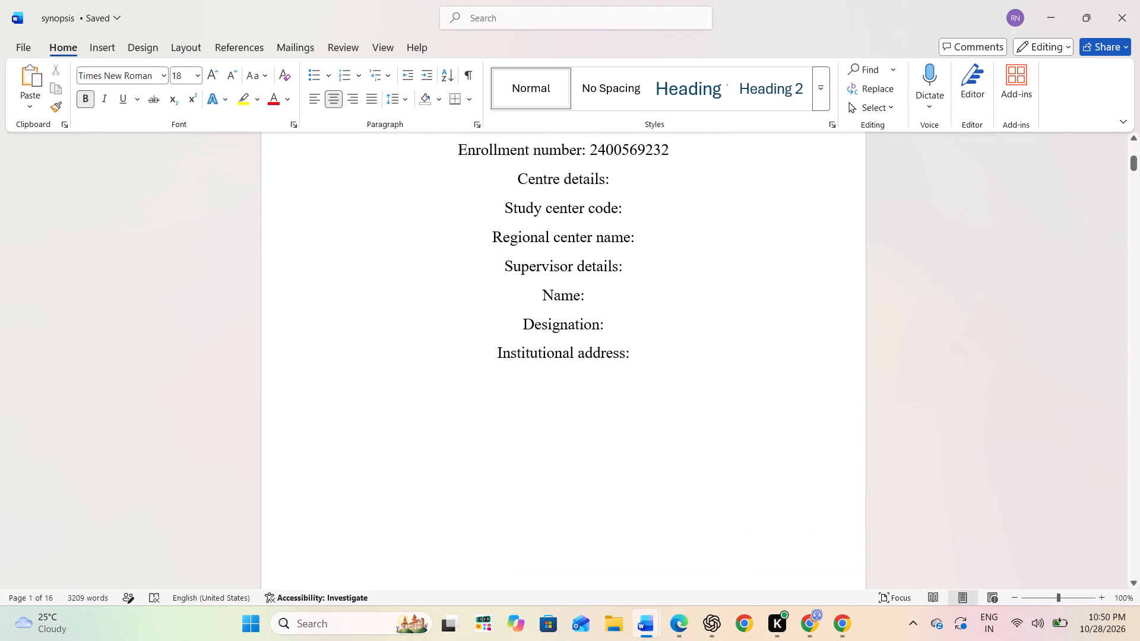
pyautogui.scroll(-4, 586, 318)
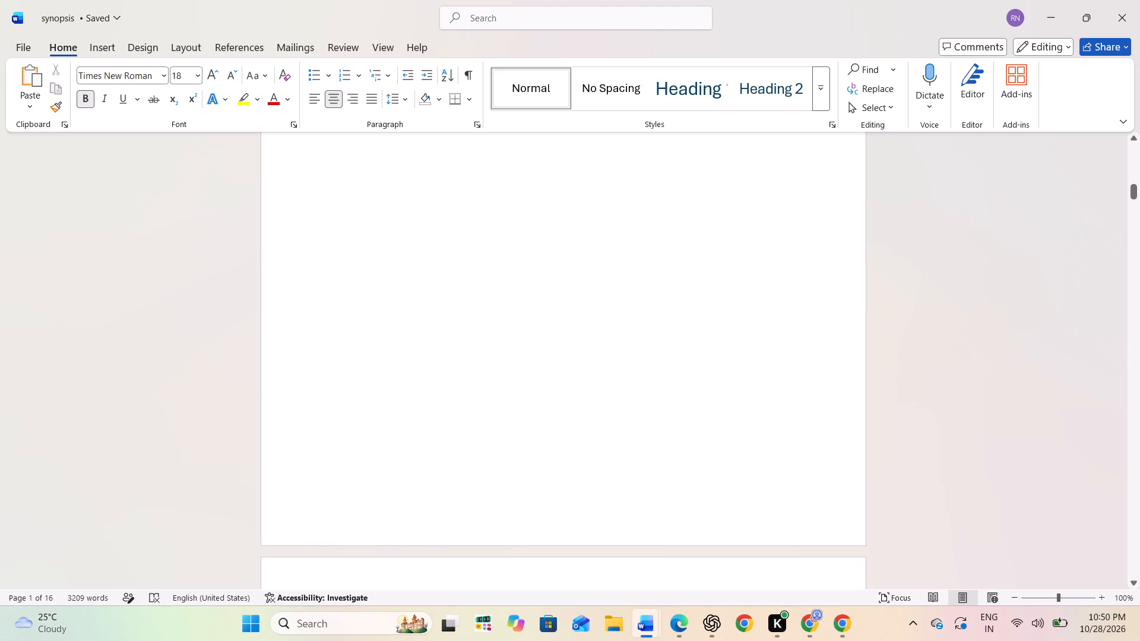
# Bring up the previews of the open Word documents, synopsis and DISSERTATION.
pyautogui.click(660, 623)
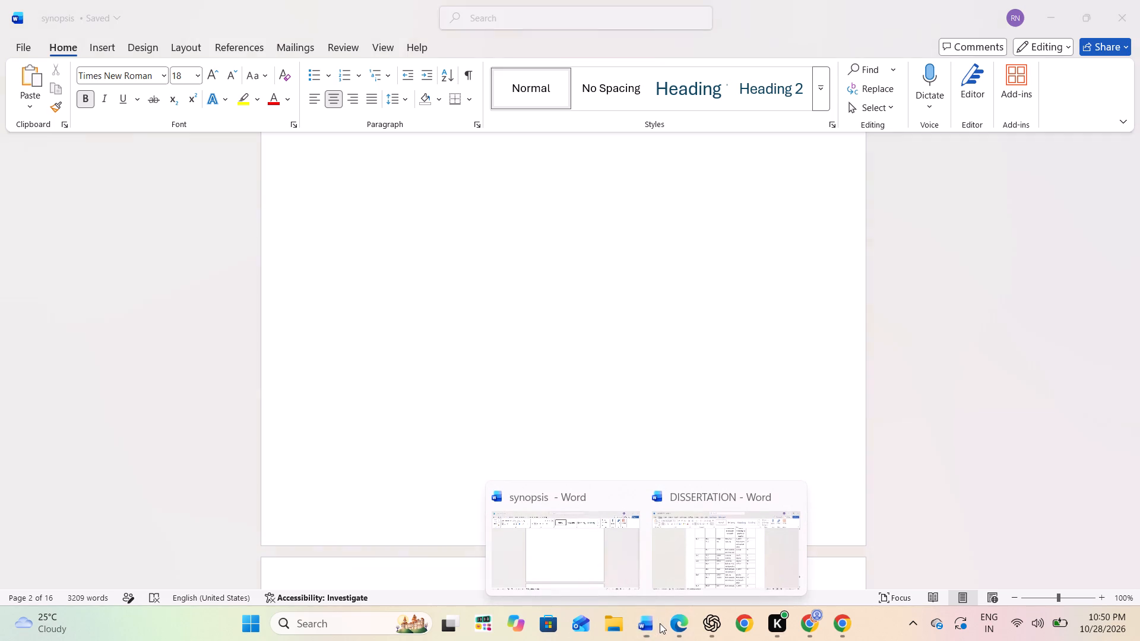
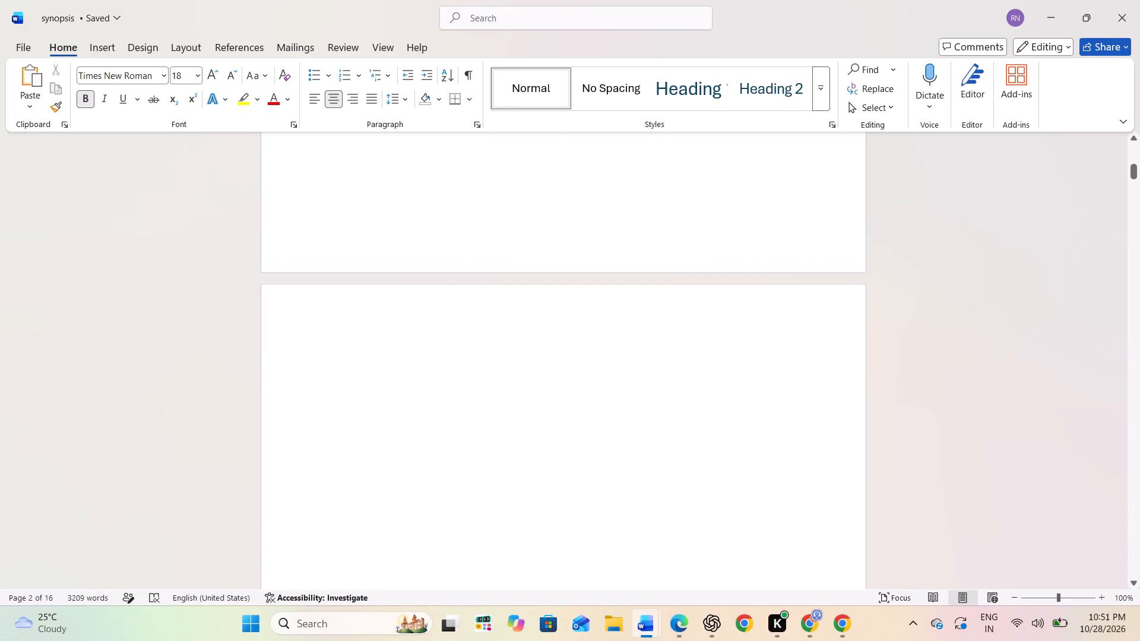
# Move the text cursor to the very end of the synopsis, below question 20 of the questionnaire.
pyautogui.scroll(1, 587, 431)
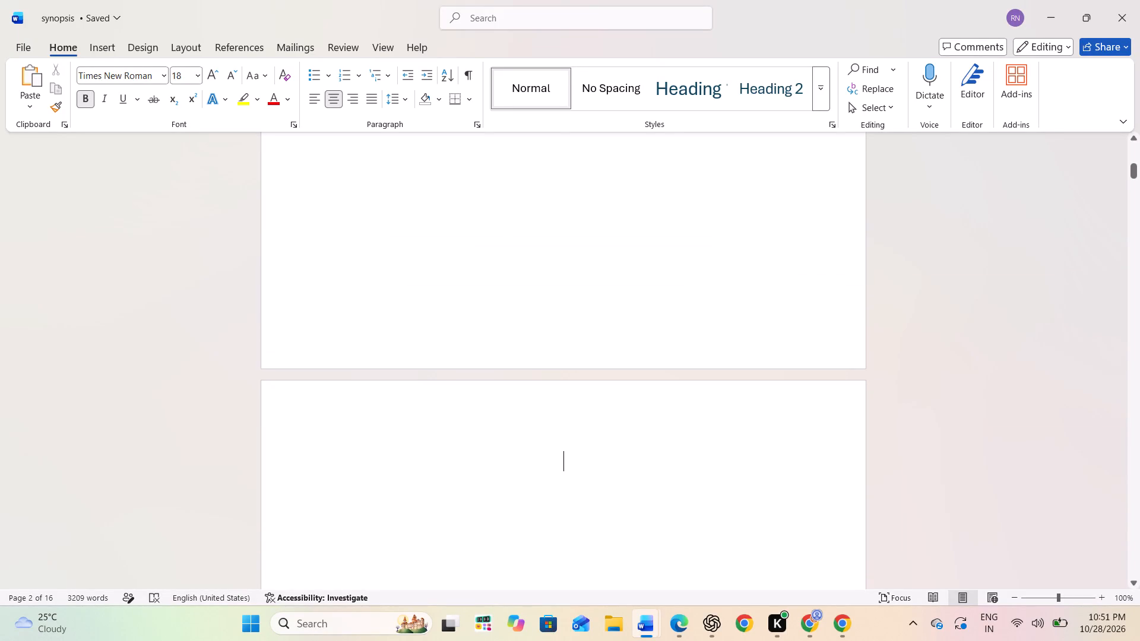
pyautogui.hotkey('ctrl', 'End')
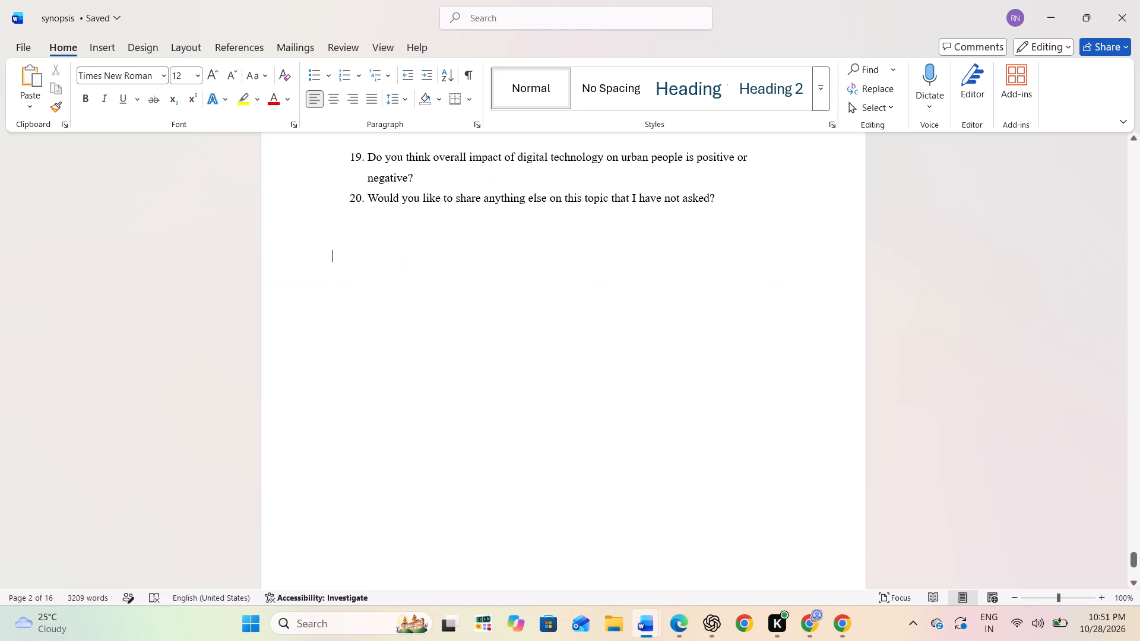
# Remove the blank page between the synopsis cover page and the Introduction so the Introduction directly follows the cover page.
pyautogui.scroll(3, 587, 431)
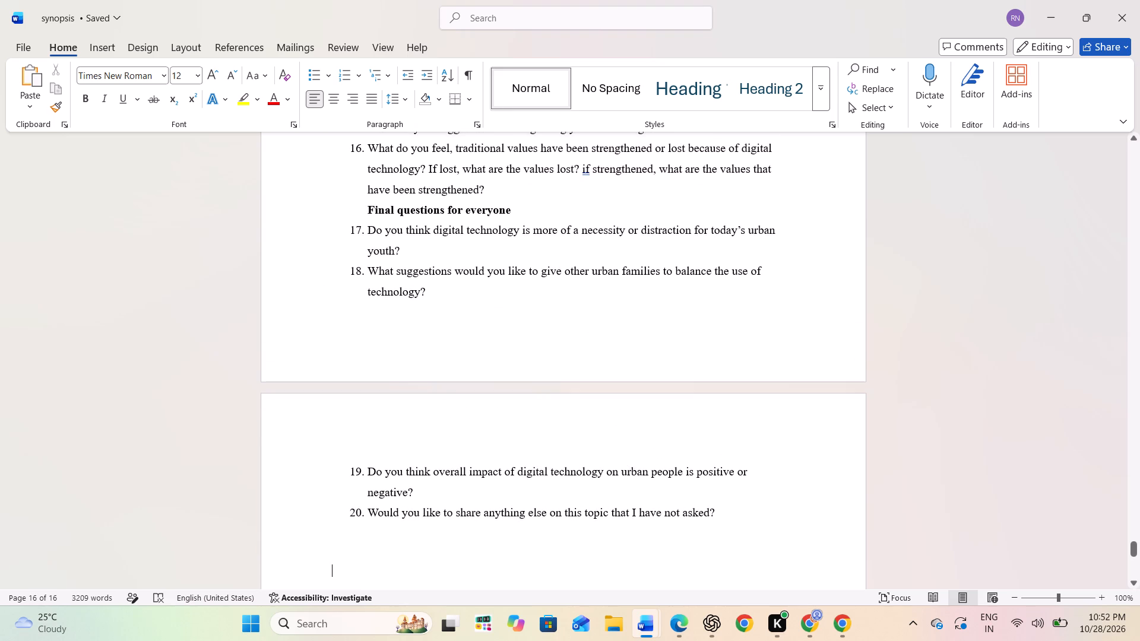
pyautogui.scroll(17, 587, 431)
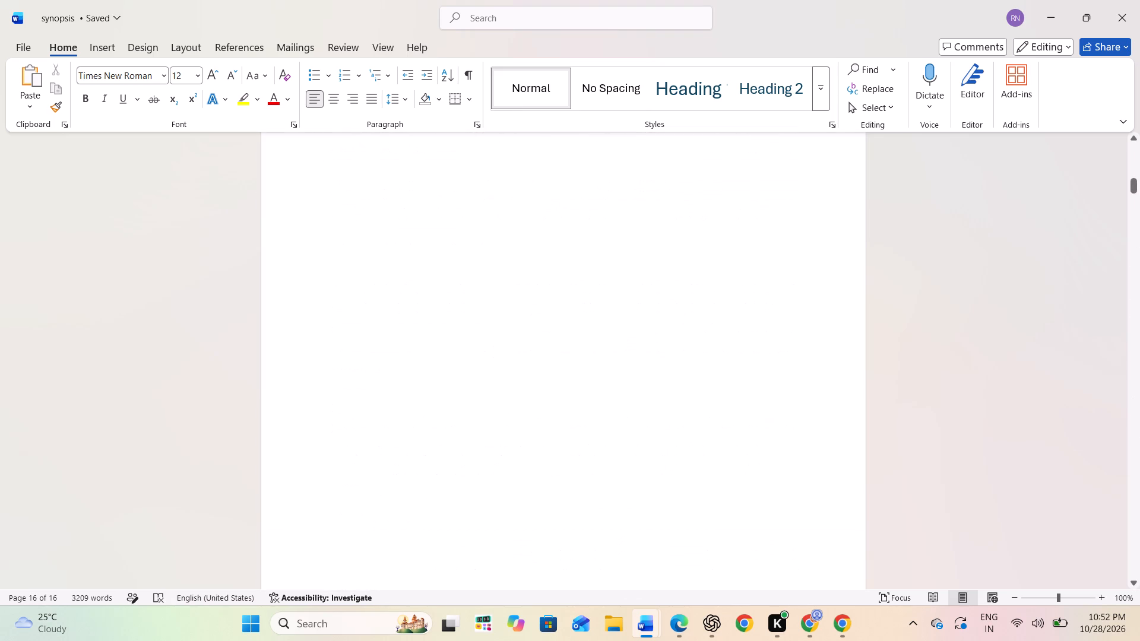
pyautogui.scroll(5, 587, 431)
pyautogui.scroll(-2, 587, 431)
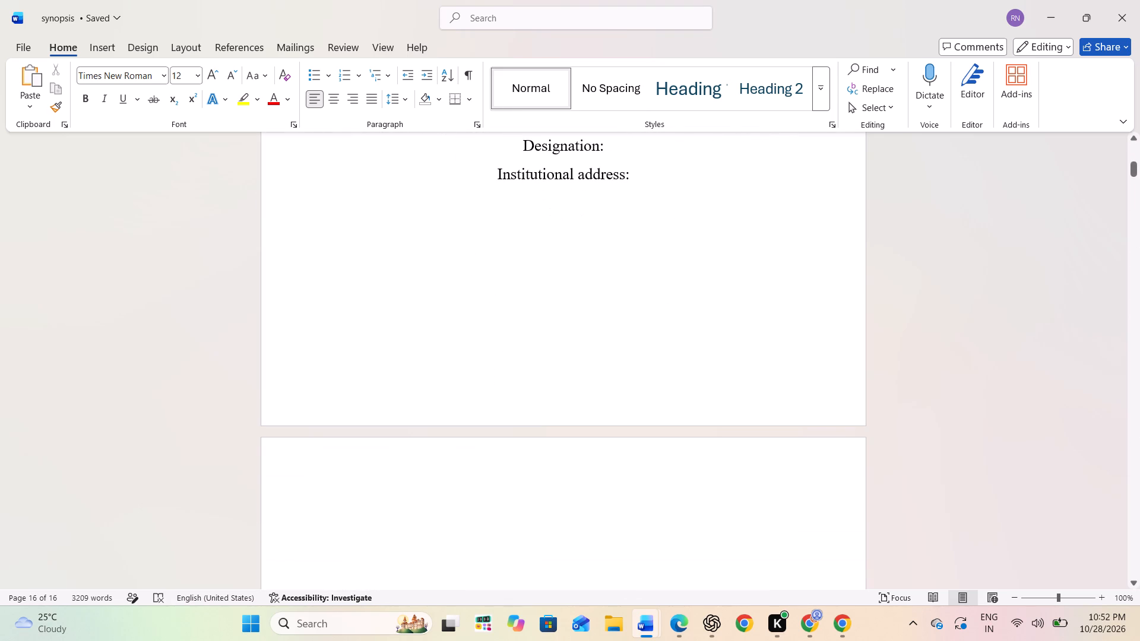
pyautogui.click(568, 459)
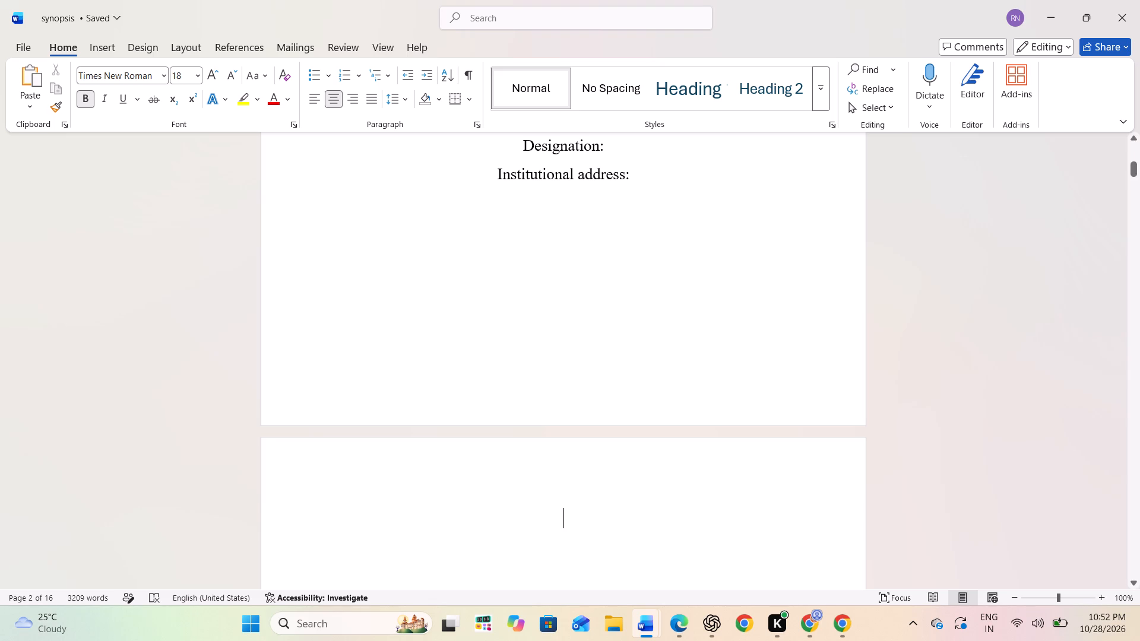
pyautogui.scroll(-2, 610, 547)
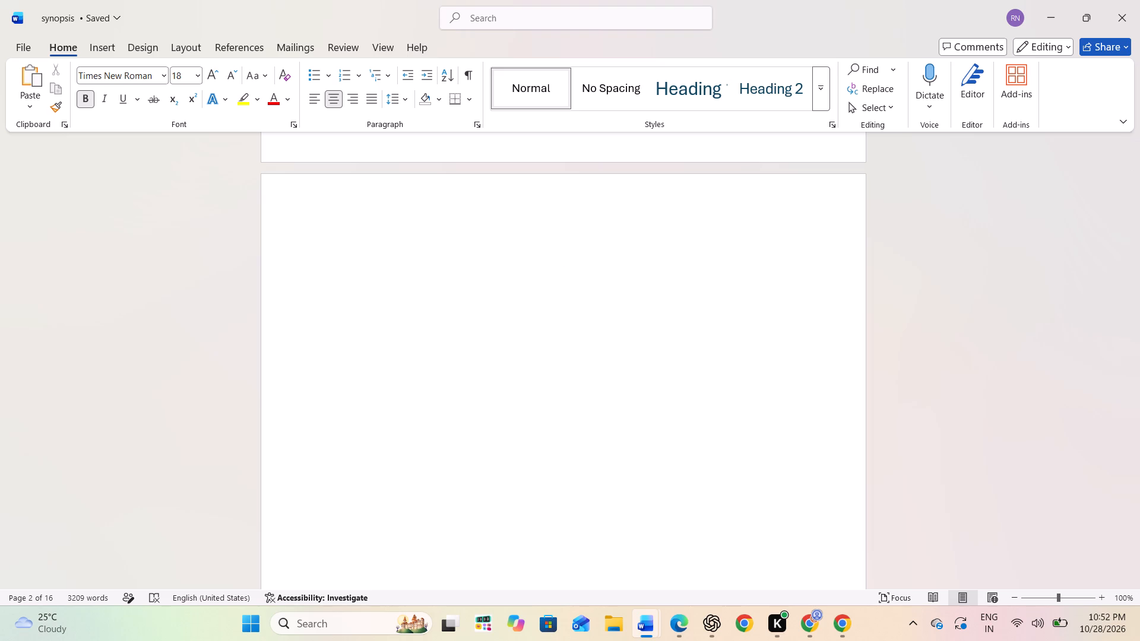
pyautogui.hotkey('shift', 'Delete')
pyautogui.hotkey('shift', 'Delete')
pyautogui.hotkey('shift', 'Delete')
pyautogui.scroll(1, 638, 391)
pyautogui.click(553, 284)
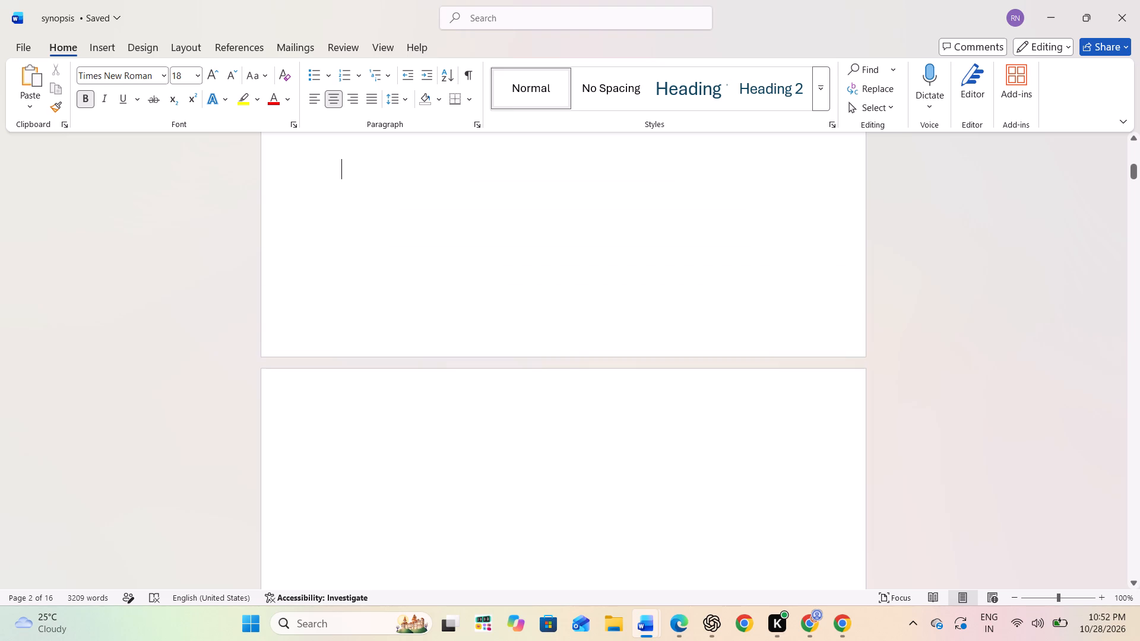
pyautogui.click(561, 406)
pyautogui.press('BackSpace')
pyautogui.press('BackSpace')
pyautogui.press('BackSpace')
pyautogui.press('BackSpace')
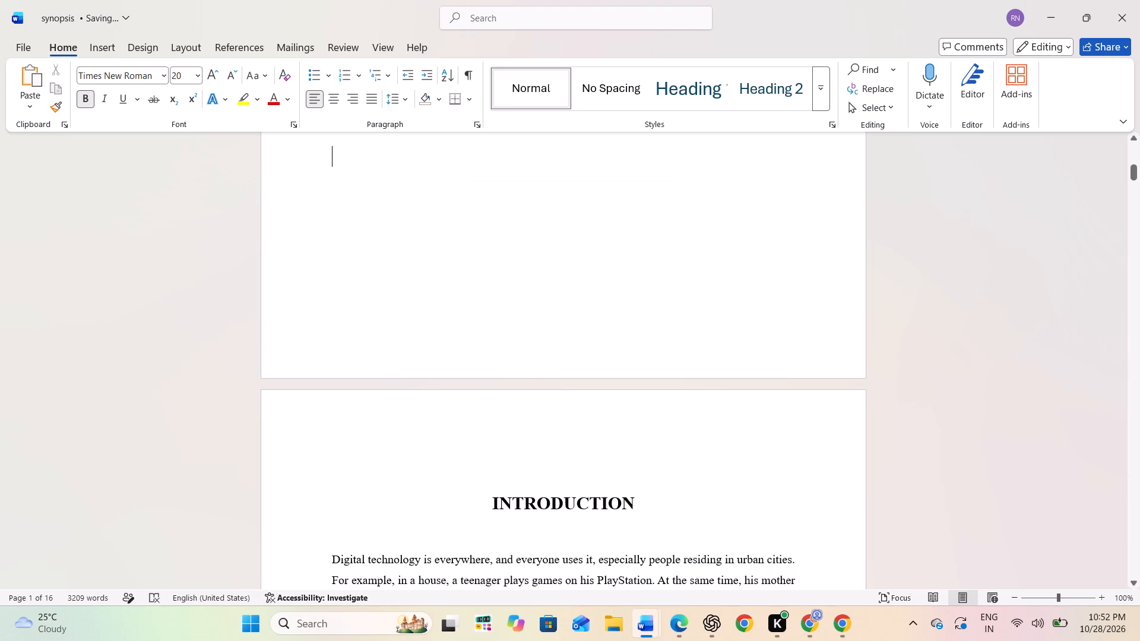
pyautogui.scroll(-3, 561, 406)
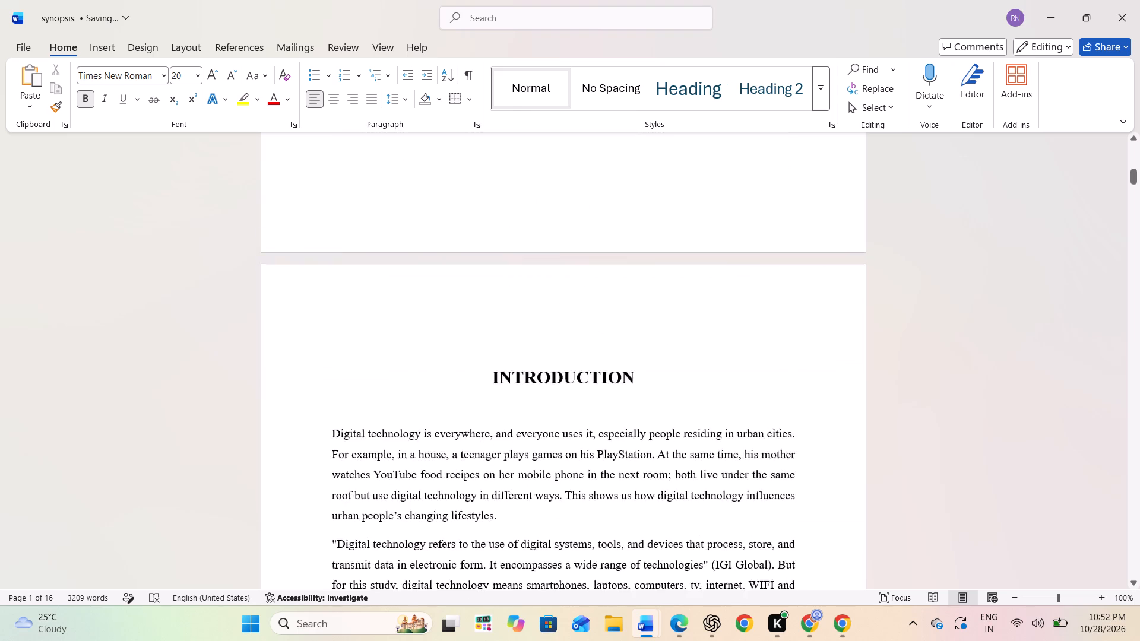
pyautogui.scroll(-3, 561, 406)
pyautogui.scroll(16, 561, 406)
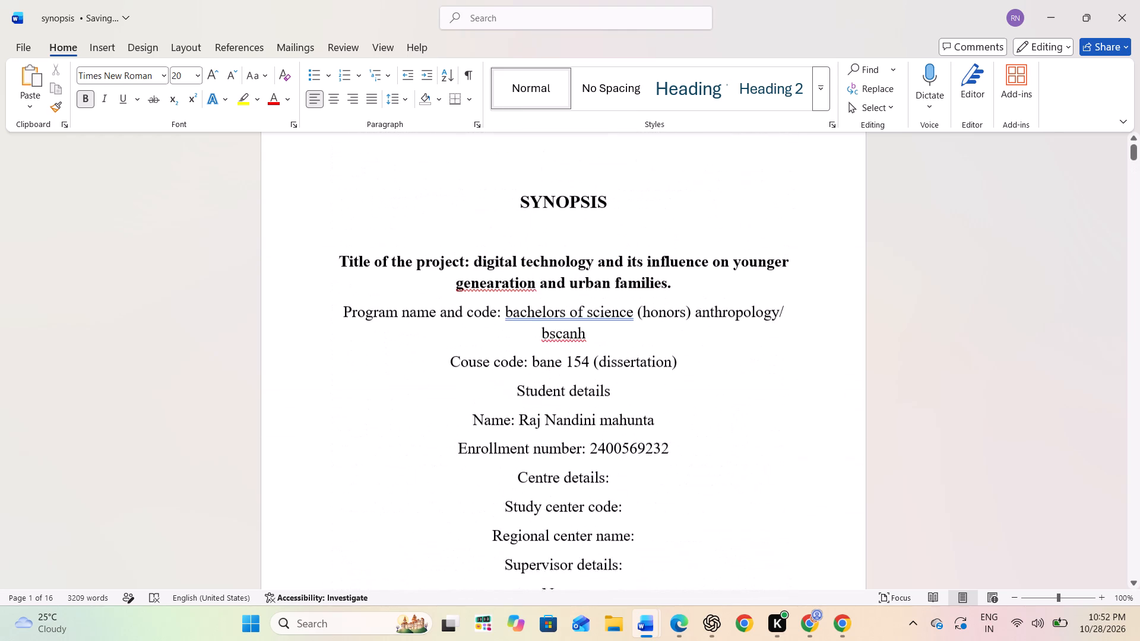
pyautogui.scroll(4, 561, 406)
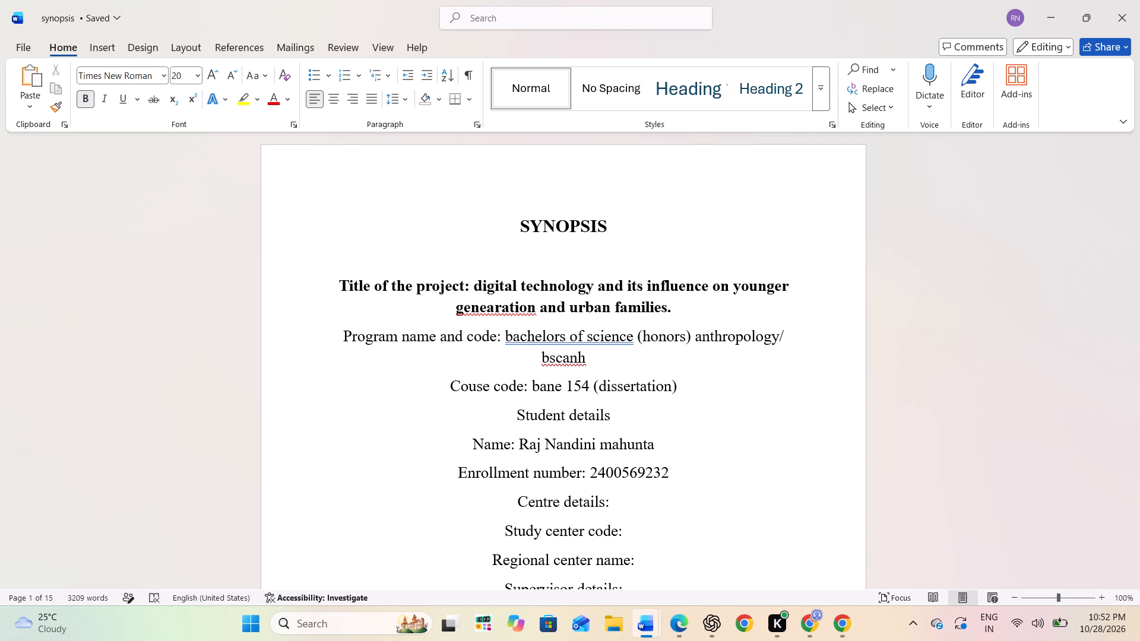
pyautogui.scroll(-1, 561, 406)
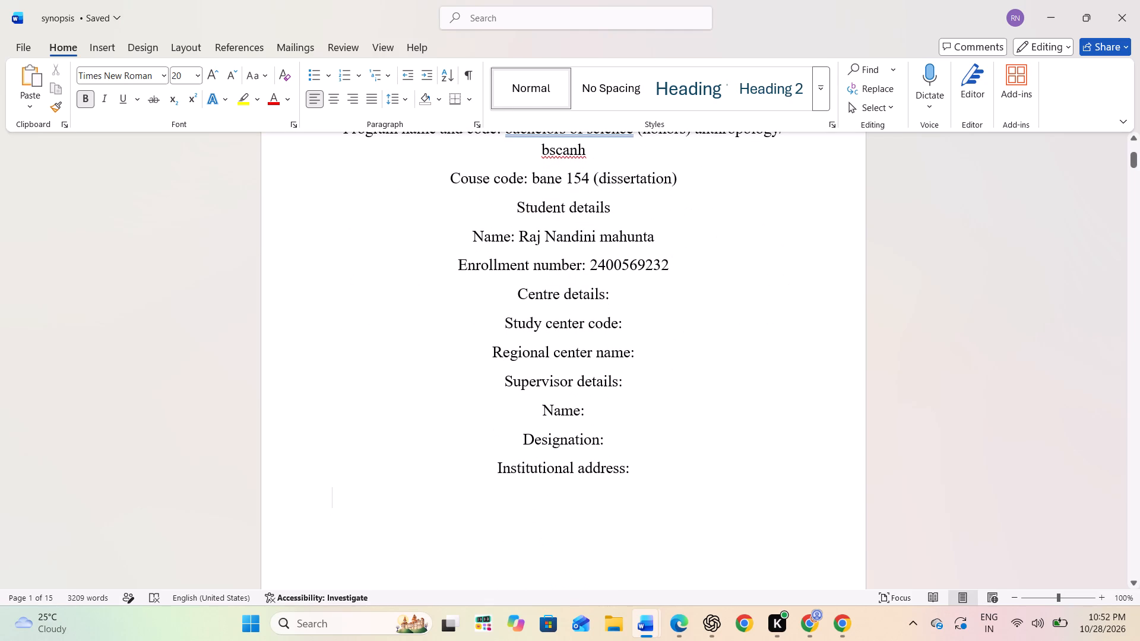